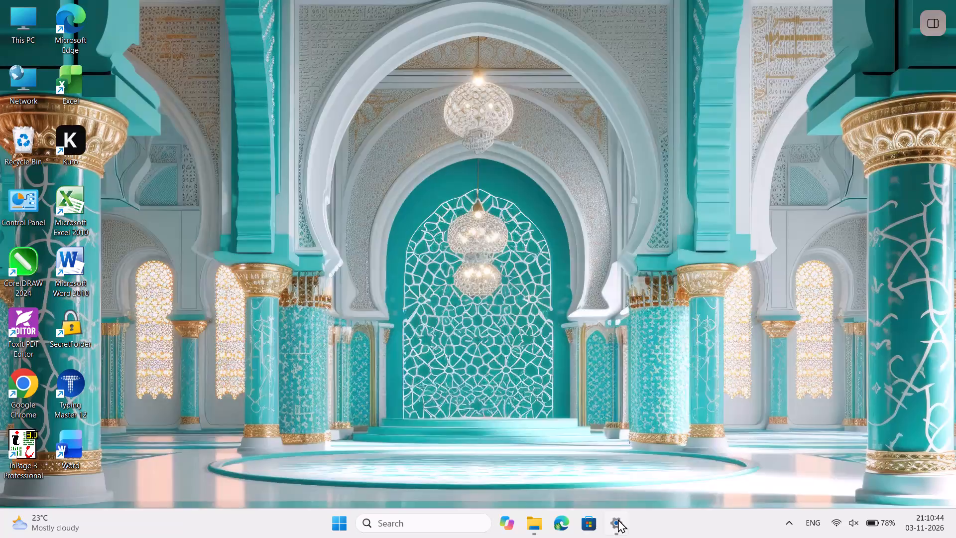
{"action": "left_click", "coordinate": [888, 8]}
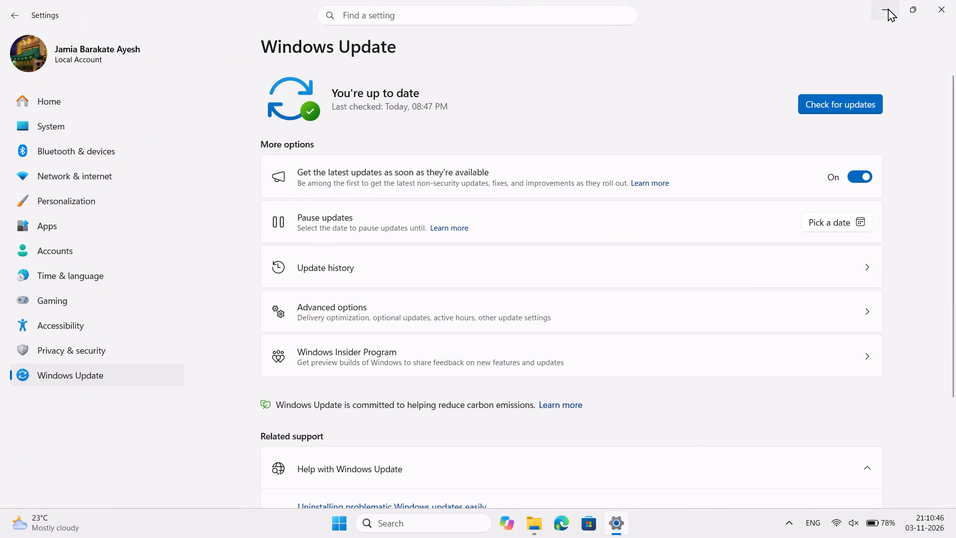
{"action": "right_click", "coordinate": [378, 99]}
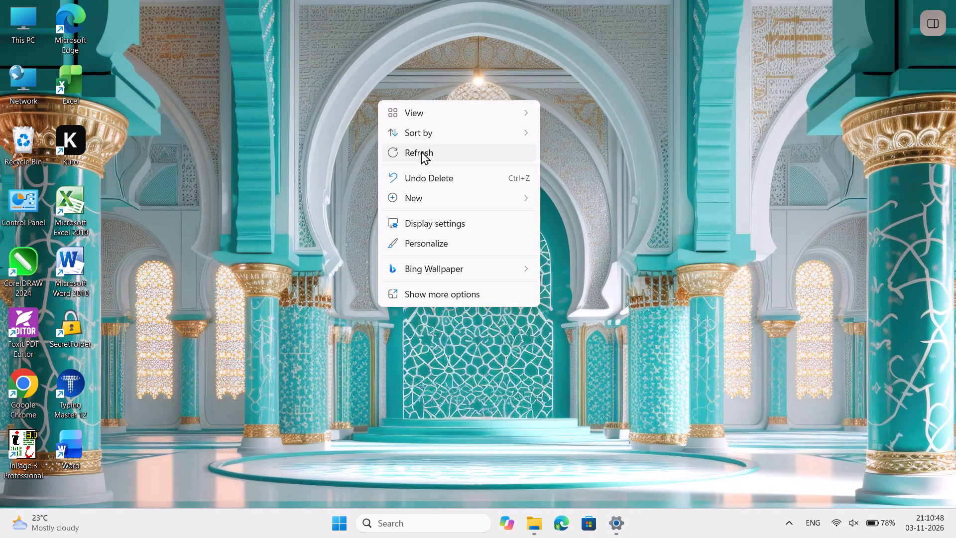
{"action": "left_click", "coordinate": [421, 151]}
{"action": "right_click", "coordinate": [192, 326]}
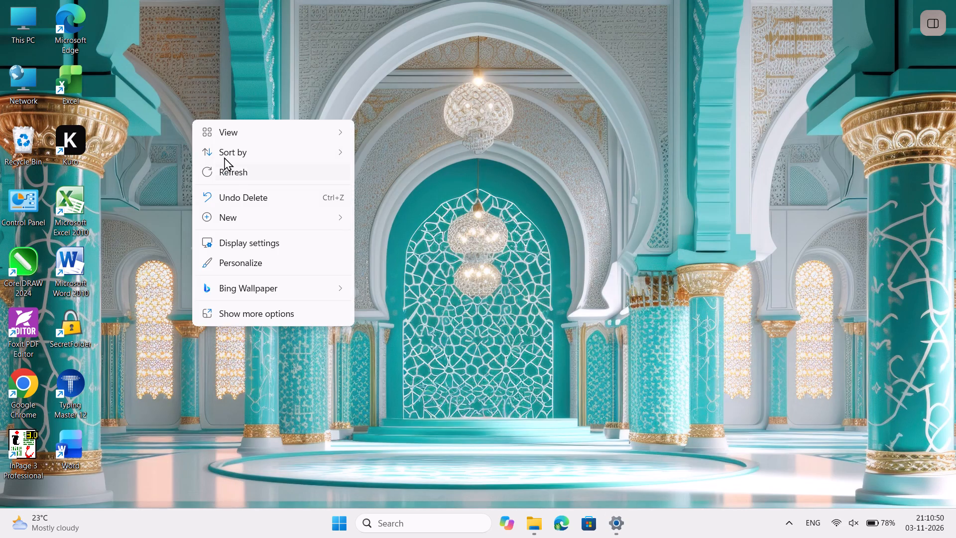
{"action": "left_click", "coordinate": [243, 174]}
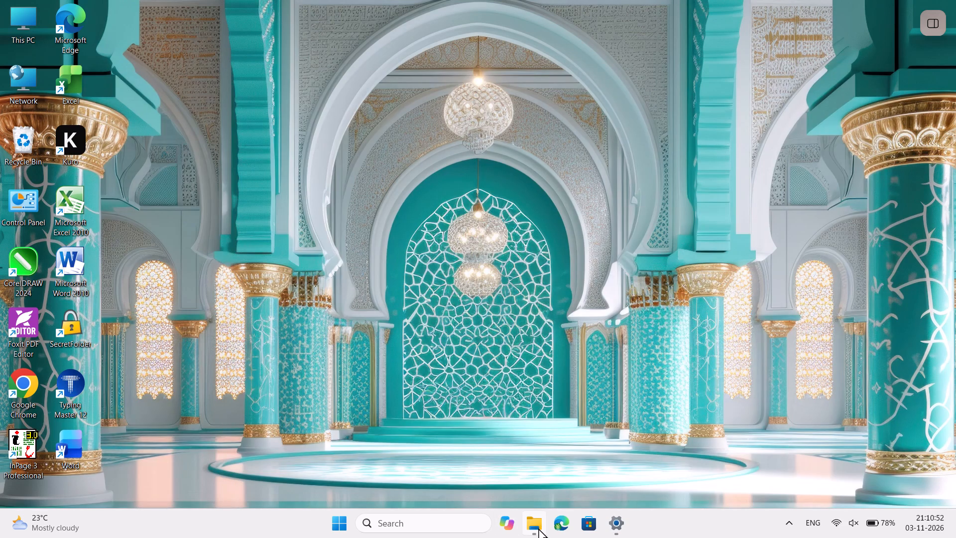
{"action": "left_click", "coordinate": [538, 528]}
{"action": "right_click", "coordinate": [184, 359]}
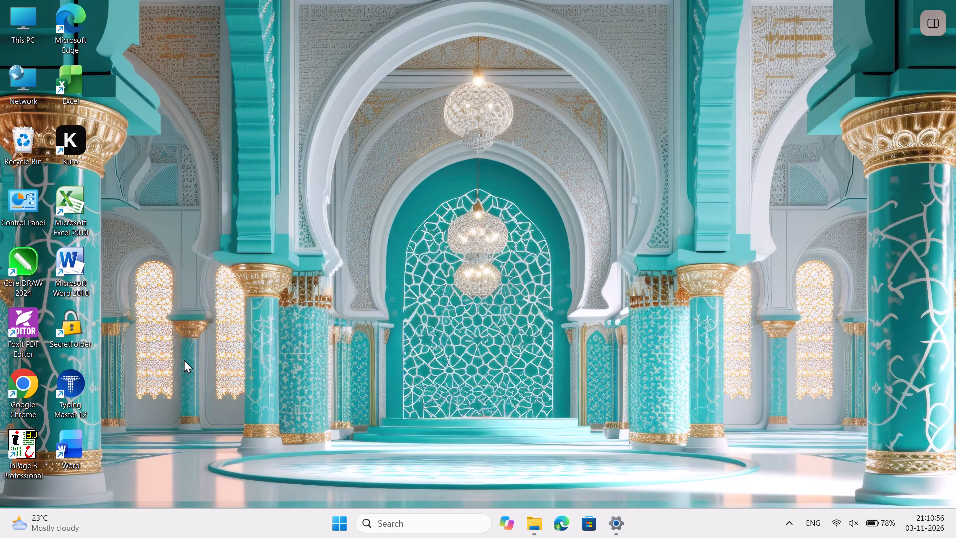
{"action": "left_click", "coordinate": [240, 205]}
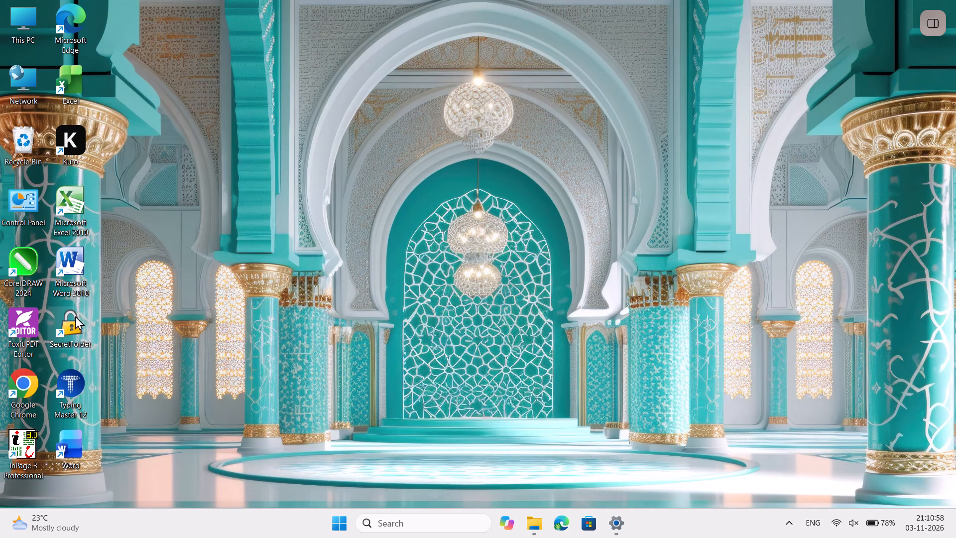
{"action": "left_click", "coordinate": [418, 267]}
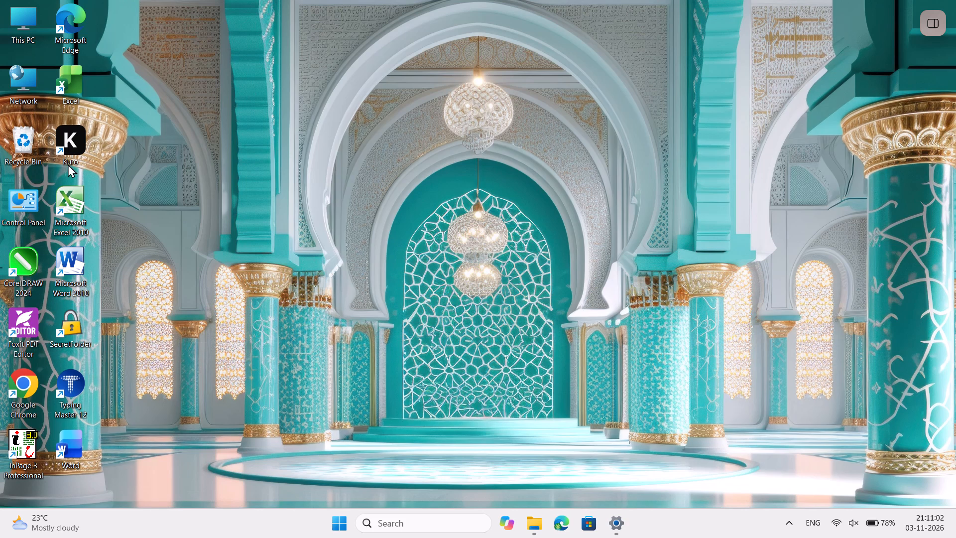
Launch Word and open the recent document مائیکروسافٹ ایکسل 2010 خلاصہ.
{"action": "double_click", "coordinate": [75, 439]}
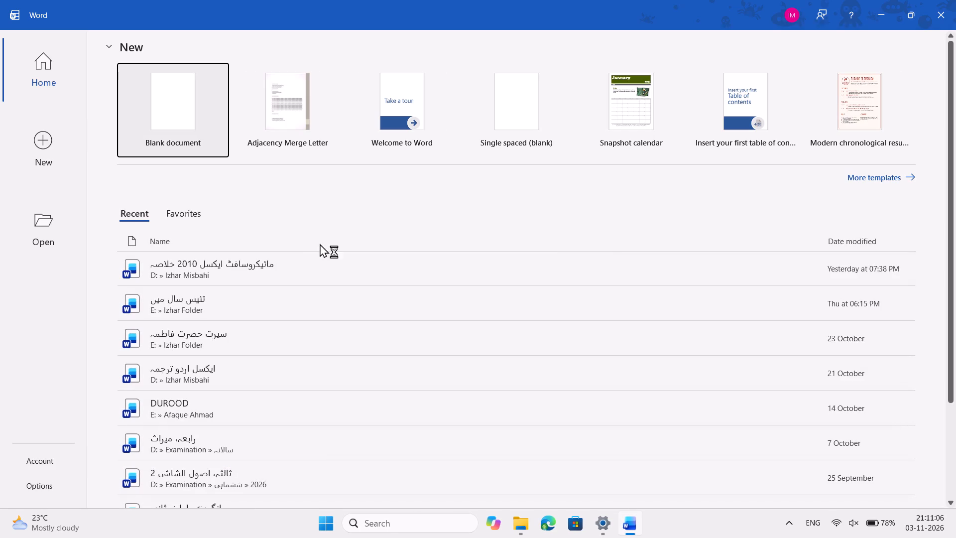
{"action": "left_click", "coordinate": [327, 292]}
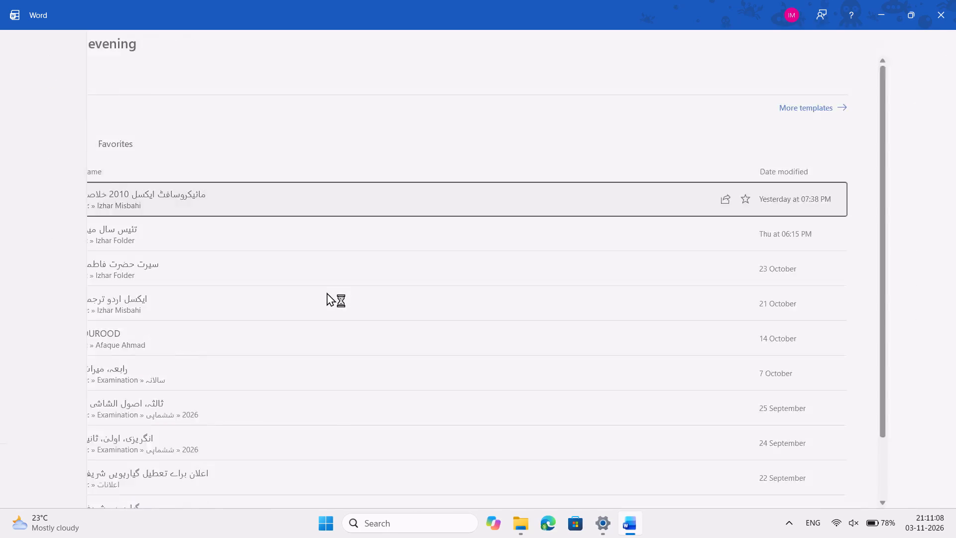
Insert a tab before the detail text on all four lines in the title page's rounded box, and save the document.
{"action": "scroll", "coordinate": [504, 323], "scroll_direction": "up", "scroll_amount": 1, "text": "ctrl"}
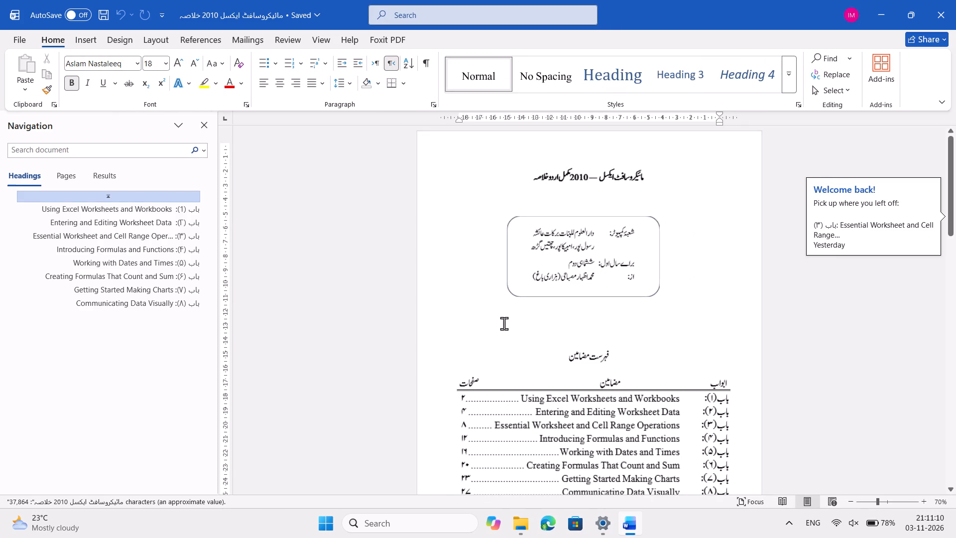
{"action": "scroll", "coordinate": [504, 323], "scroll_direction": "up", "scroll_amount": 1}
{"action": "scroll", "coordinate": [611, 294], "scroll_direction": "up", "scroll_amount": 6, "text": "ctrl"}
{"action": "scroll", "coordinate": [611, 294], "scroll_direction": "down", "scroll_amount": 1}
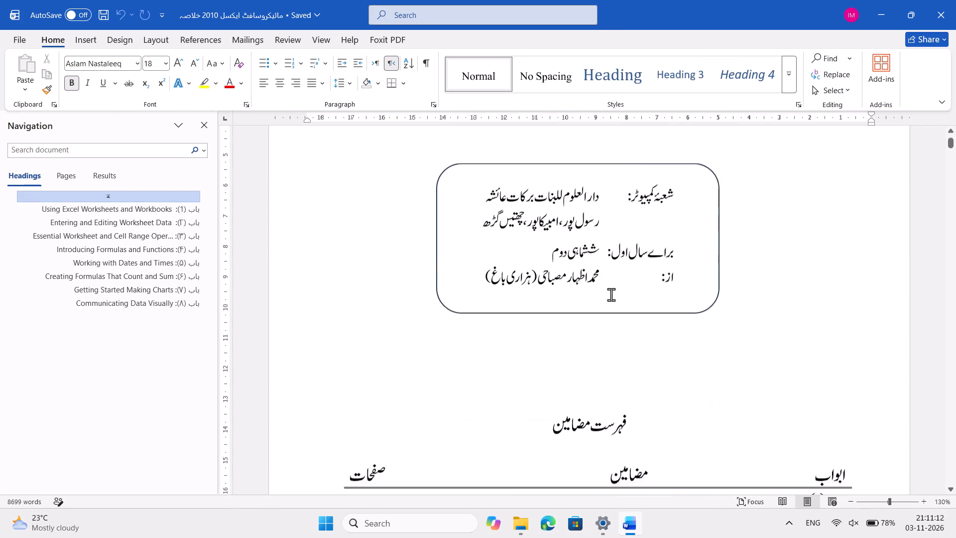
{"action": "scroll", "coordinate": [611, 294], "scroll_direction": "down", "scroll_amount": 1}
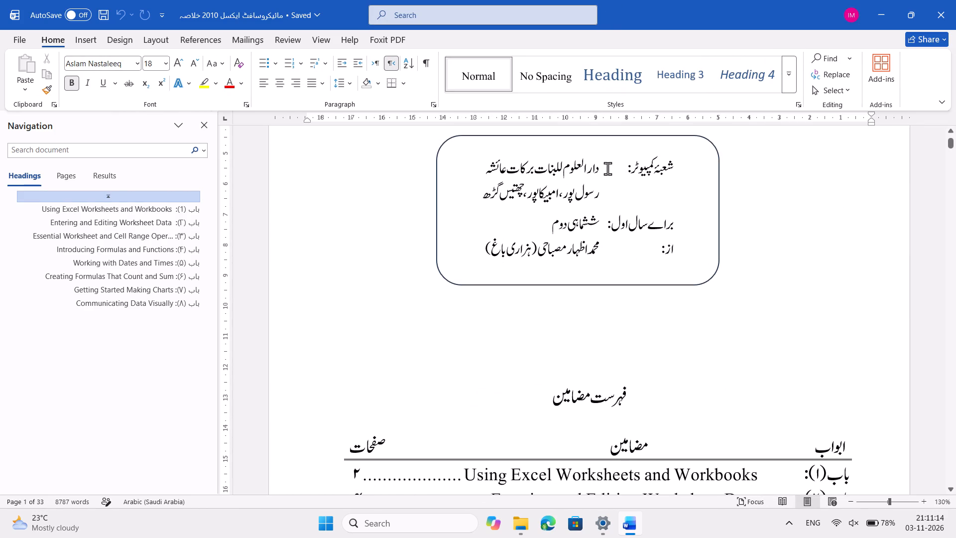
{"action": "left_click", "coordinate": [607, 168]}
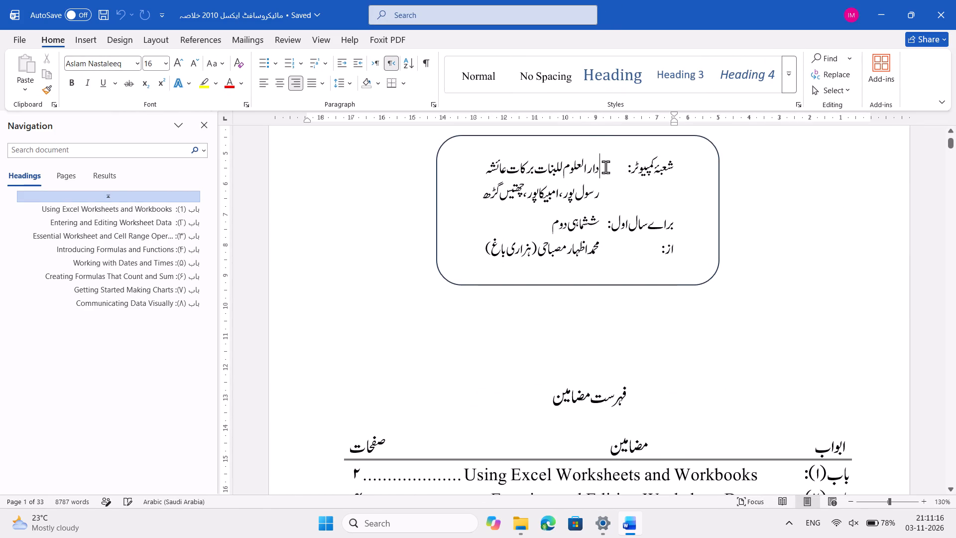
{"action": "key", "text": "Tab"}
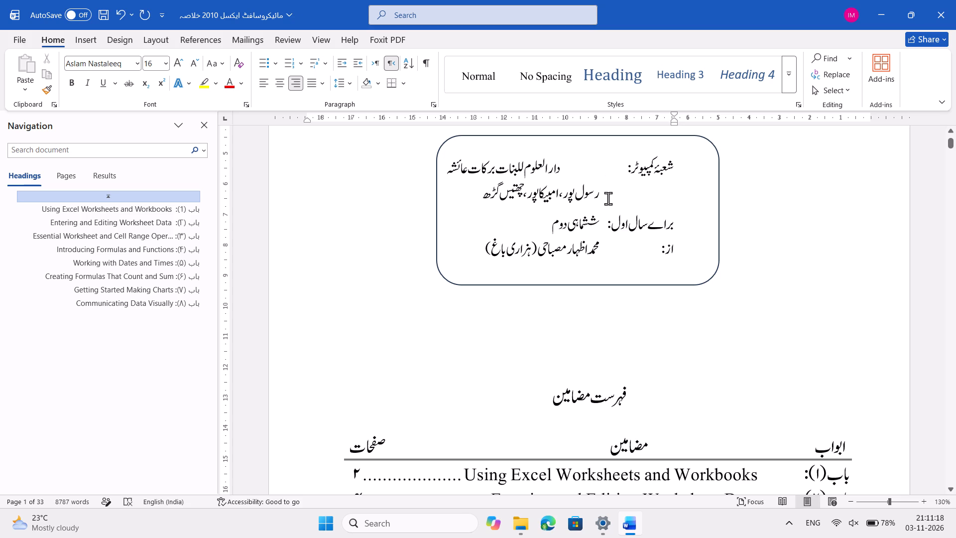
{"action": "left_click", "coordinate": [608, 198]}
{"action": "key", "text": "Tab"}
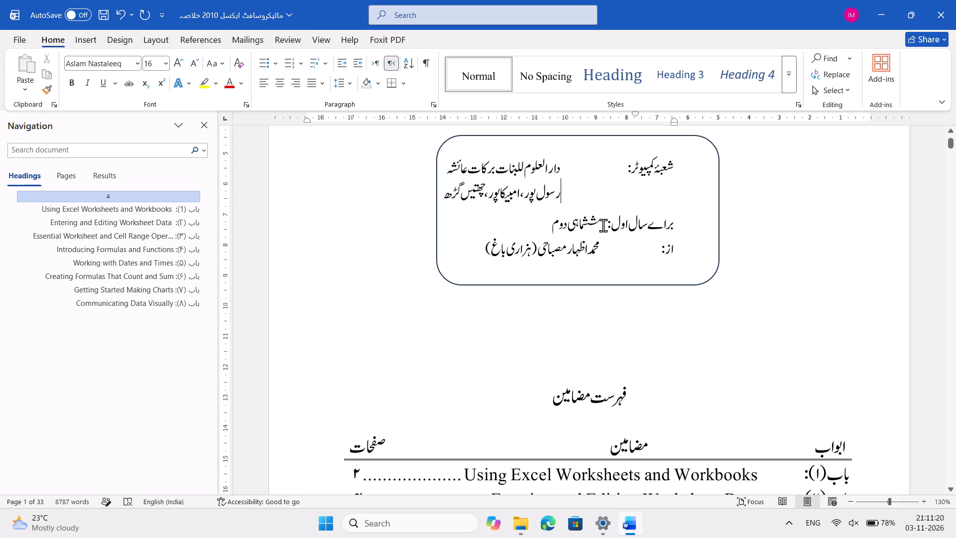
{"action": "left_click", "coordinate": [603, 225]}
{"action": "key", "text": "Tab"}
{"action": "left_click", "coordinate": [604, 247]}
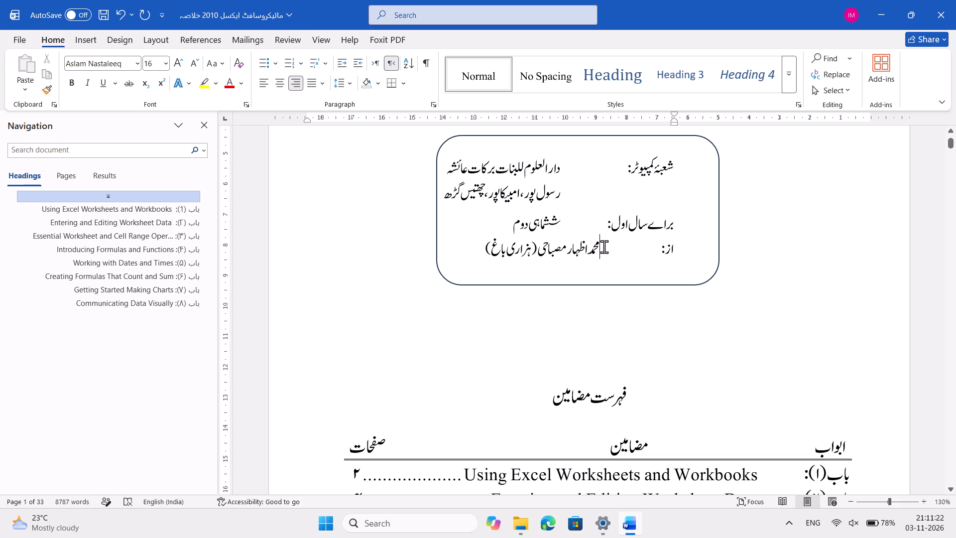
{"action": "key", "text": "Tab"}
{"action": "scroll", "coordinate": [604, 247], "scroll_direction": "right", "scroll_amount": 1}
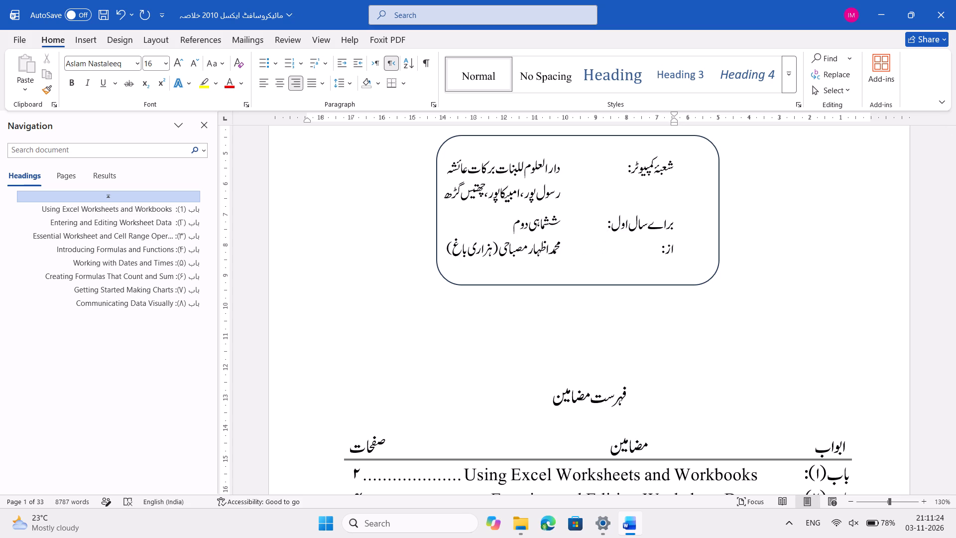
{"action": "key", "text": "ctrl+s"}
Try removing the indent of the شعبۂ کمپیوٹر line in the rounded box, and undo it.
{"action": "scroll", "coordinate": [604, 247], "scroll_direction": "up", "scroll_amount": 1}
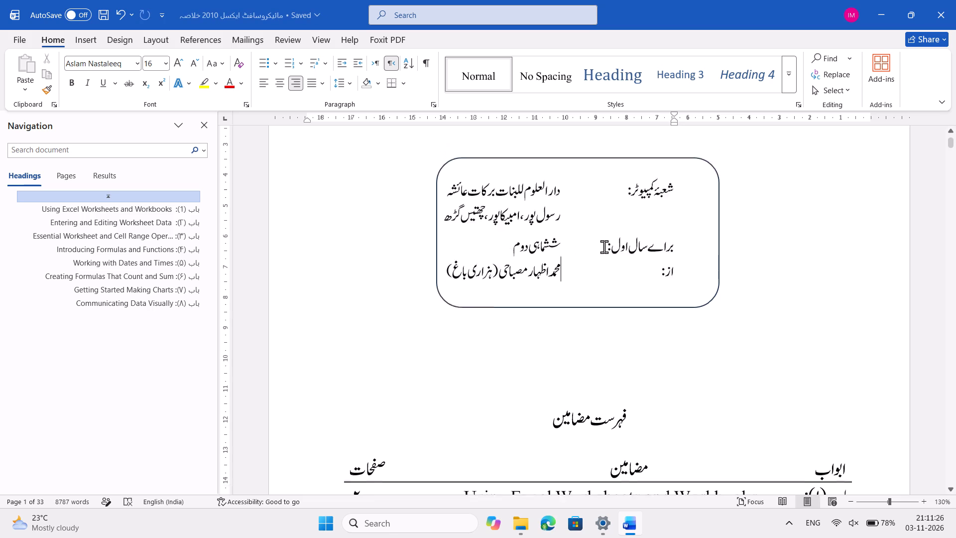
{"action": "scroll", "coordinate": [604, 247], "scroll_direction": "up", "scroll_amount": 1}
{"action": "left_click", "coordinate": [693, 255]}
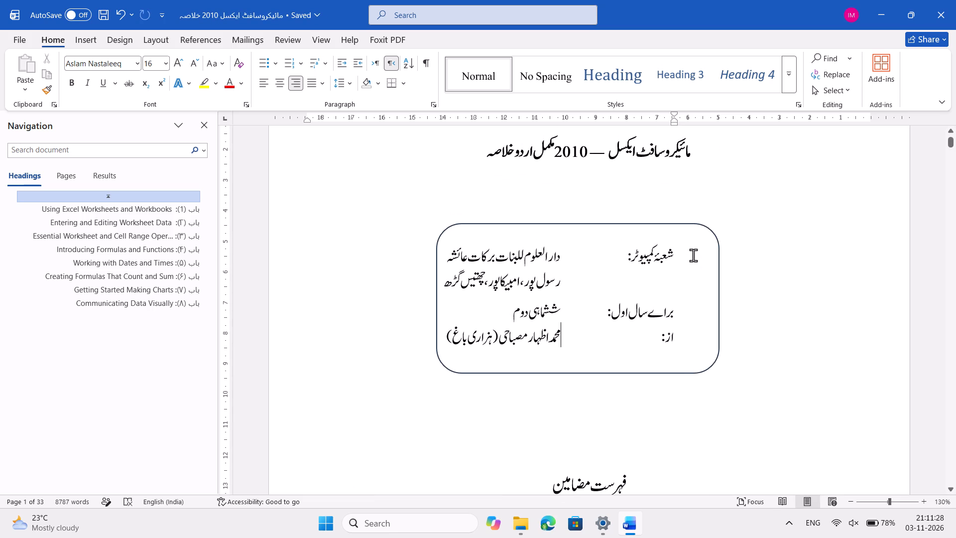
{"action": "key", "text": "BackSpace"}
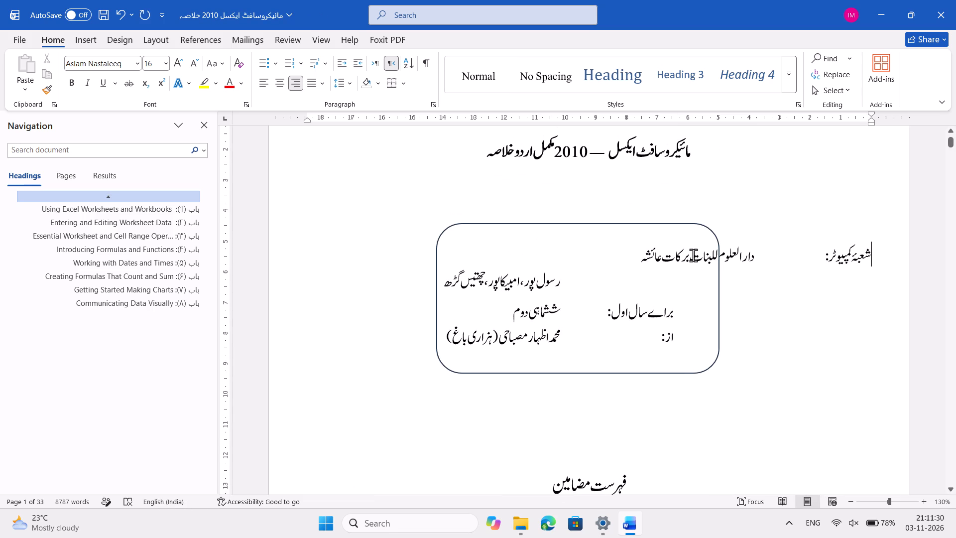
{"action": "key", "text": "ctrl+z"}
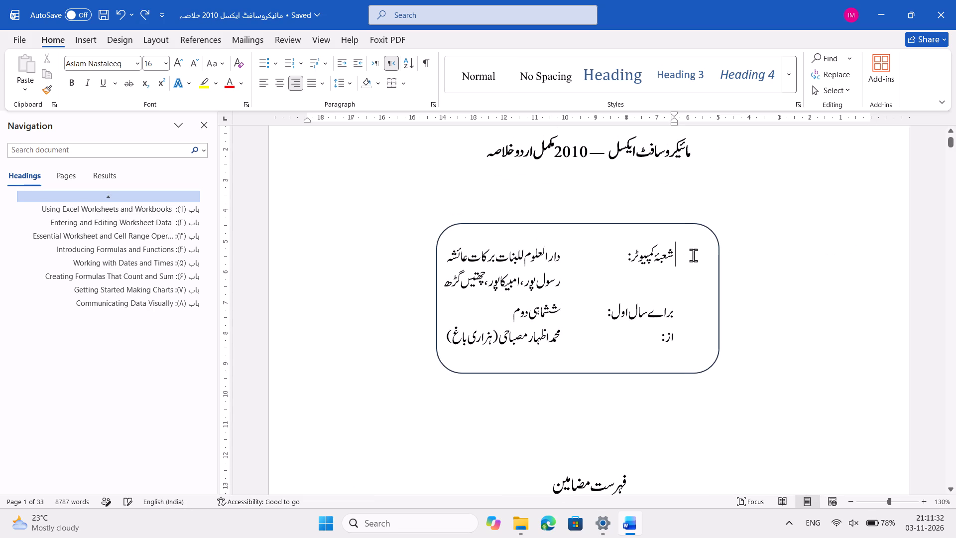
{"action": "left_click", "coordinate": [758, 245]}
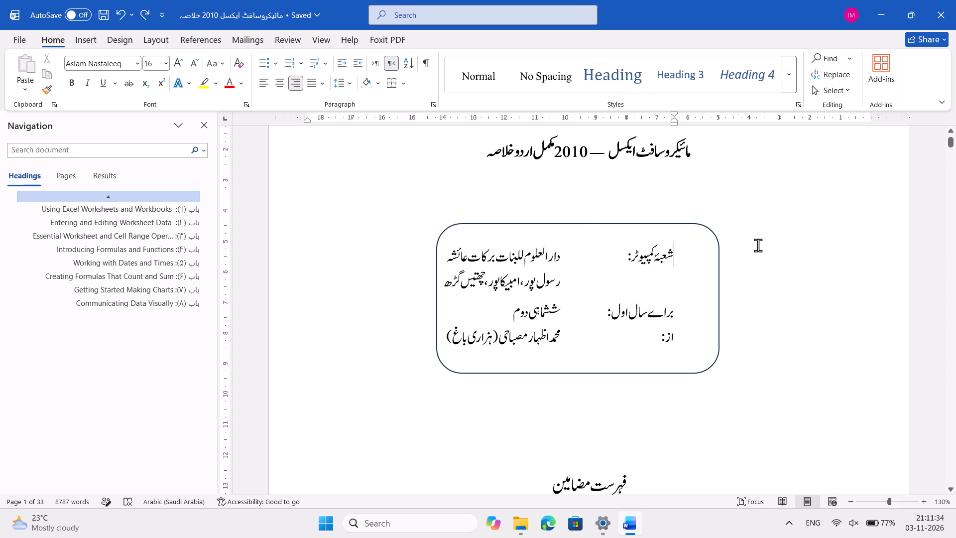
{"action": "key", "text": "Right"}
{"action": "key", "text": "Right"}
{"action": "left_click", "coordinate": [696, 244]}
Select the lines in the rounded box and move their starting indent to about 5.7 cm on the ruler.
{"action": "left_click_drag", "start_coordinate": [667, 259], "coordinate": [597, 348]}
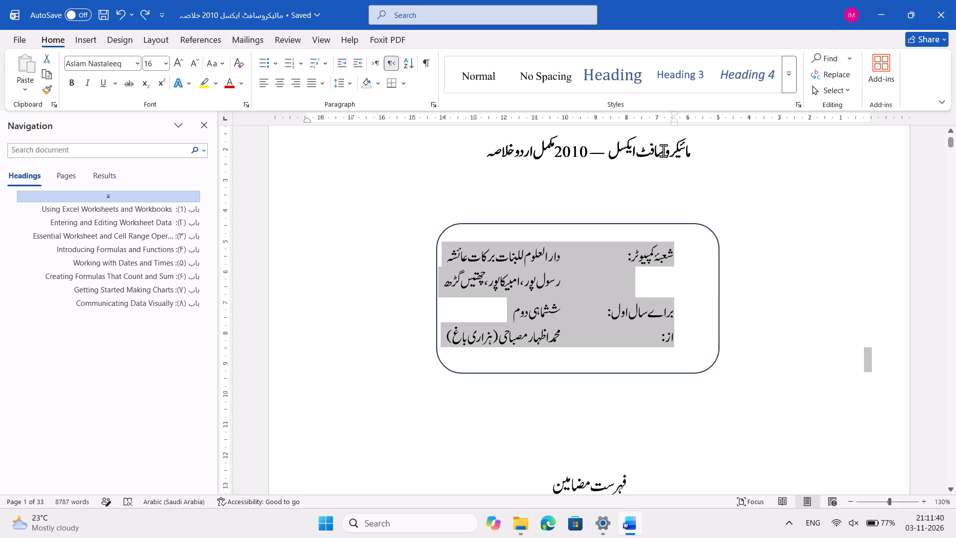
{"action": "left_click_drag", "start_coordinate": [674, 122], "coordinate": [699, 122]}
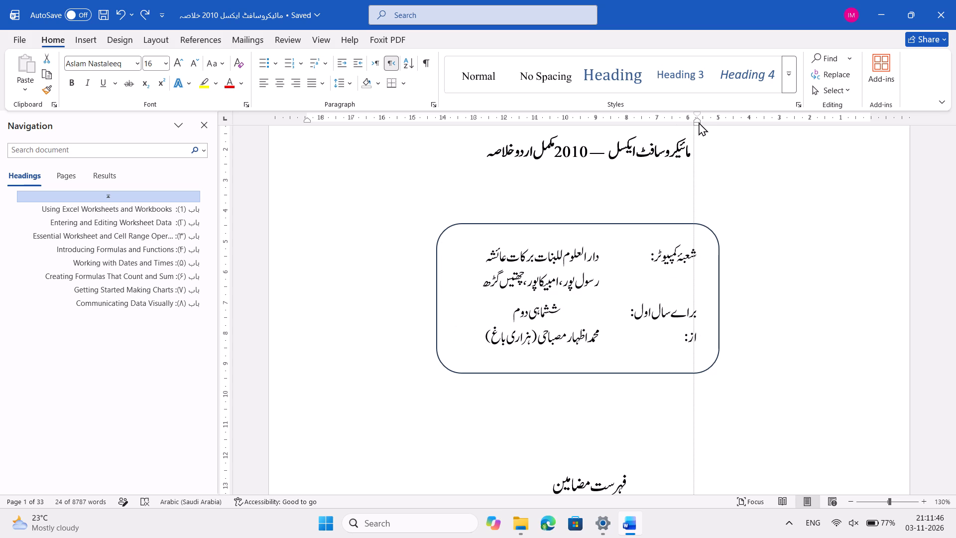
{"action": "left_click_drag", "start_coordinate": [699, 122], "coordinate": [686, 125]}
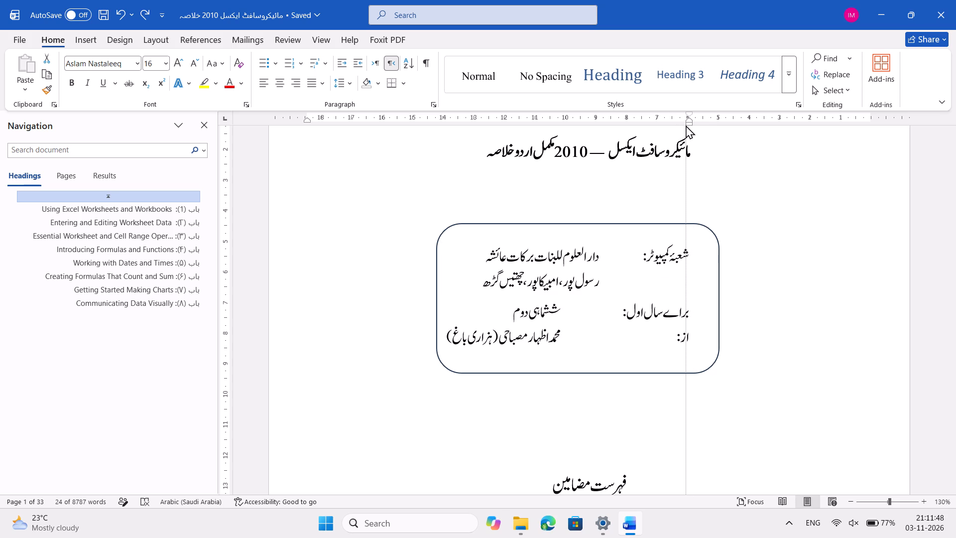
{"action": "left_click_drag", "start_coordinate": [686, 125], "coordinate": [694, 122]}
{"action": "left_click_drag", "start_coordinate": [694, 122], "coordinate": [695, 121]}
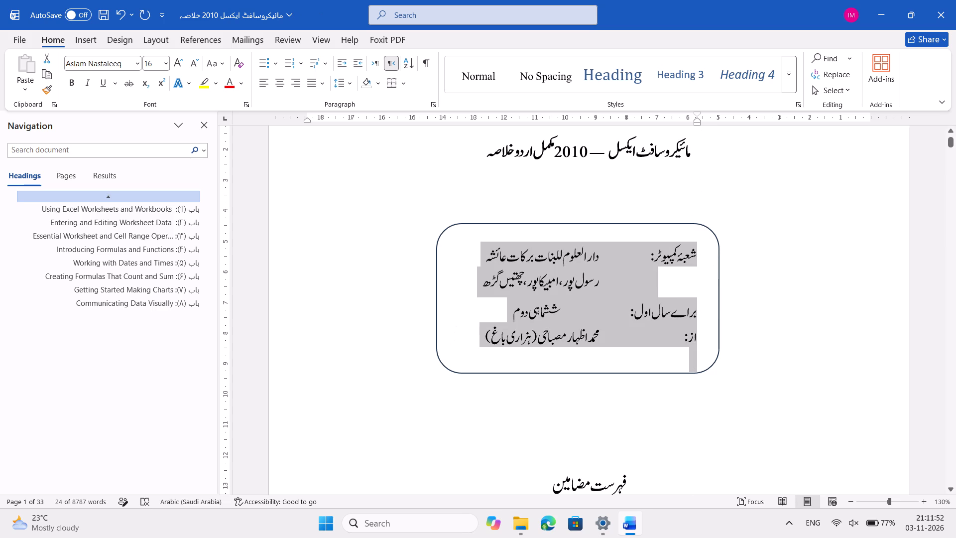
Align the rounded rectangle around the title-page details to the horizontal centre, and save the document.
{"action": "left_click", "coordinate": [714, 248]}
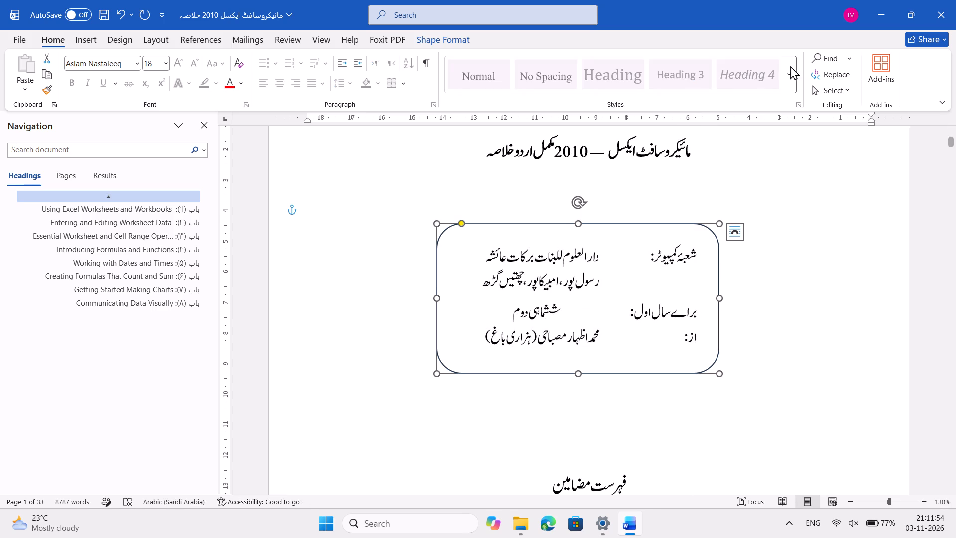
{"action": "left_click", "coordinate": [842, 54]}
{"action": "left_click", "coordinate": [435, 45]}
{"action": "left_click", "coordinate": [818, 58]}
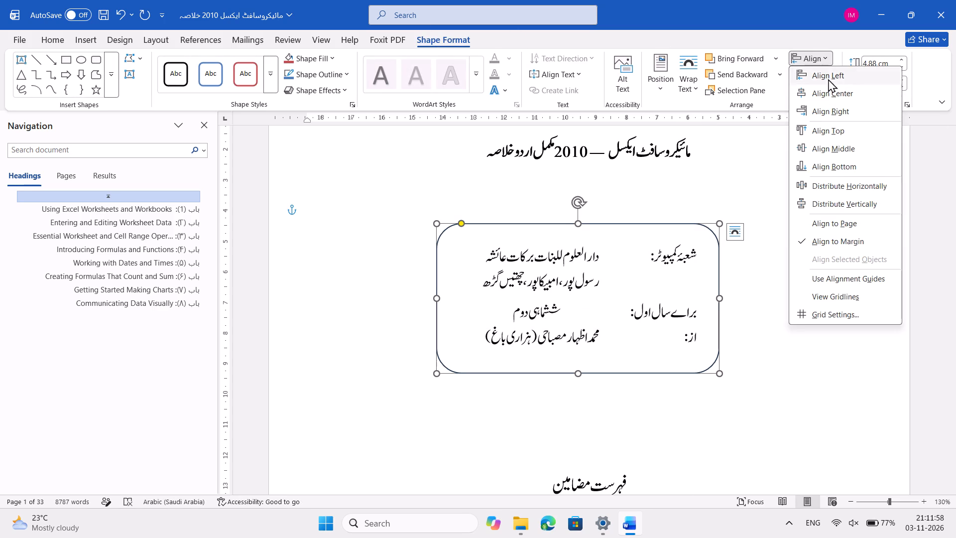
{"action": "left_click", "coordinate": [835, 94]}
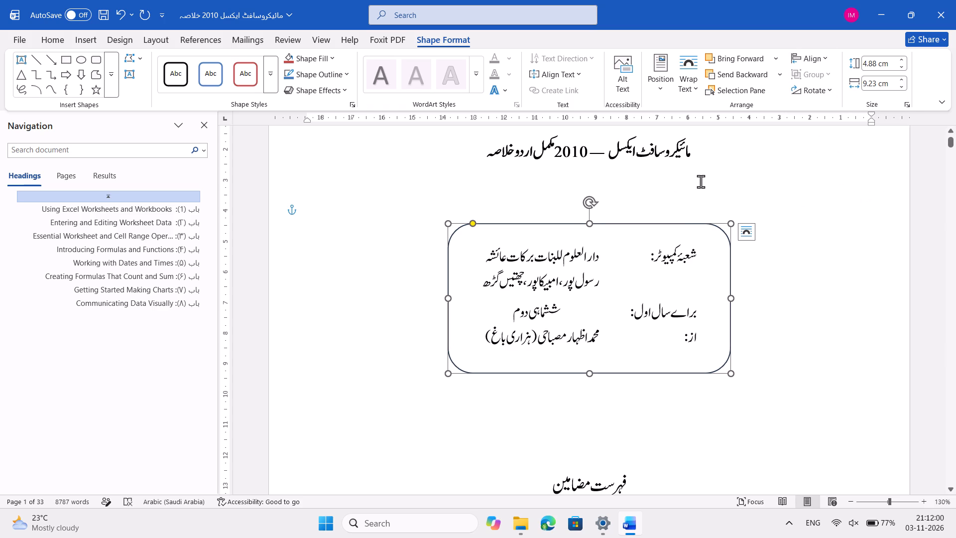
{"action": "left_click", "coordinate": [701, 181]}
{"action": "key", "text": "ctrl+s"}
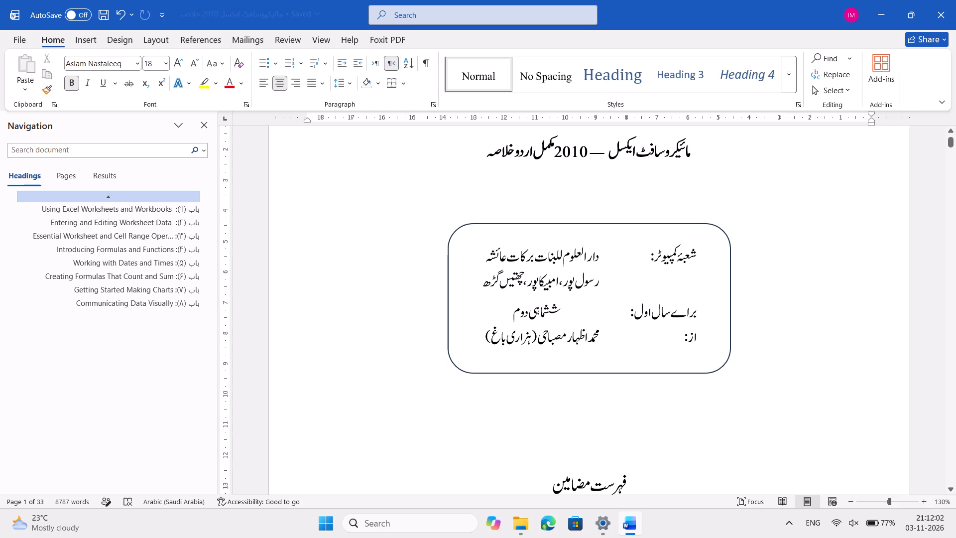
{"action": "scroll", "coordinate": [701, 181], "scroll_direction": "up", "scroll_amount": 1}
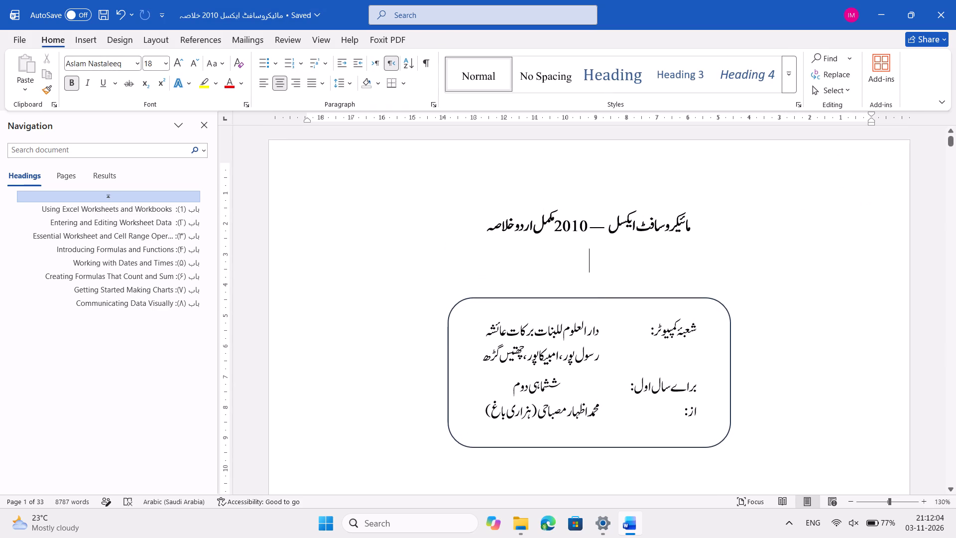
Replace the label از on the last line of the title page's rounded box with مرتب, using the Urdu (Pakistan) input language.
{"action": "scroll", "coordinate": [686, 254], "scroll_direction": "down", "scroll_amount": 1}
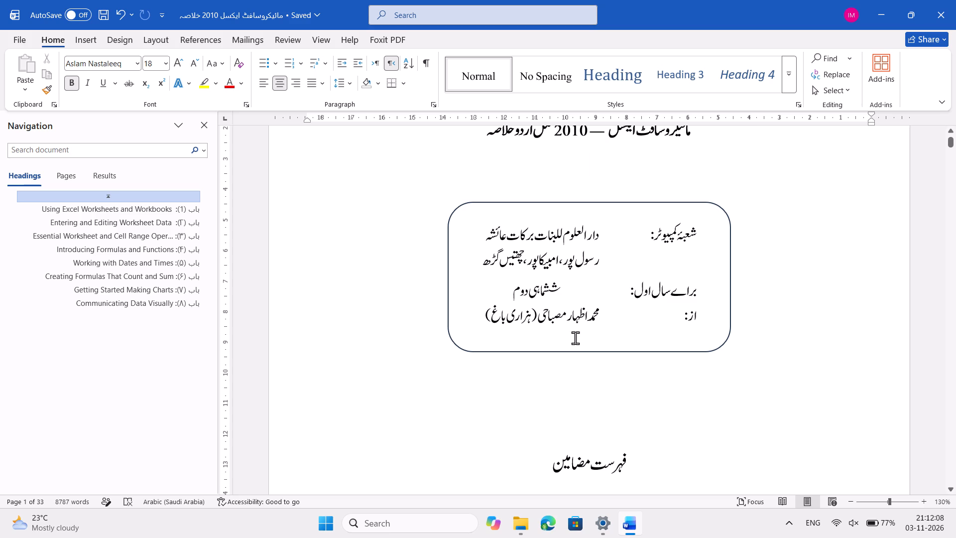
{"action": "double_click", "coordinate": [691, 317]}
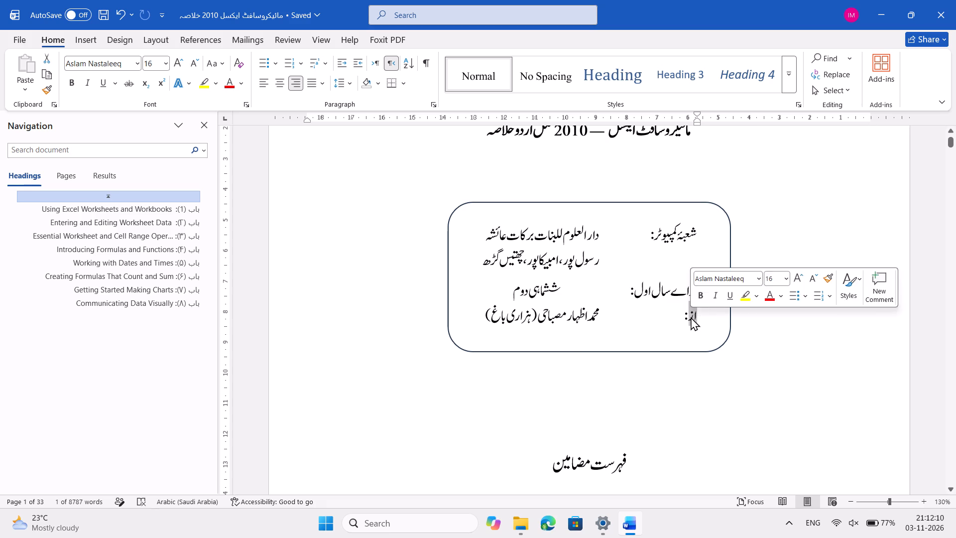
{"action": "scroll", "coordinate": [691, 317], "scroll_direction": "up", "scroll_amount": 5, "text": "ctrl"}
{"action": "type", "text": "mrt"}
{"action": "key", "text": "BackSpace"}
{"action": "key", "text": "BackSpace"}
{"action": "key", "text": "BackSpace"}
{"action": "key", "text": "BackSpace"}
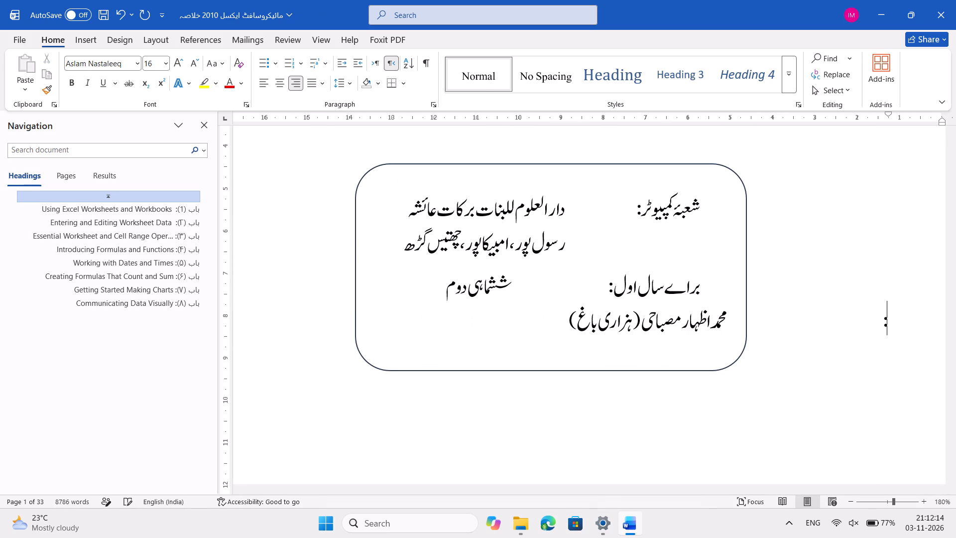
{"action": "key", "text": "ctrl+z"}
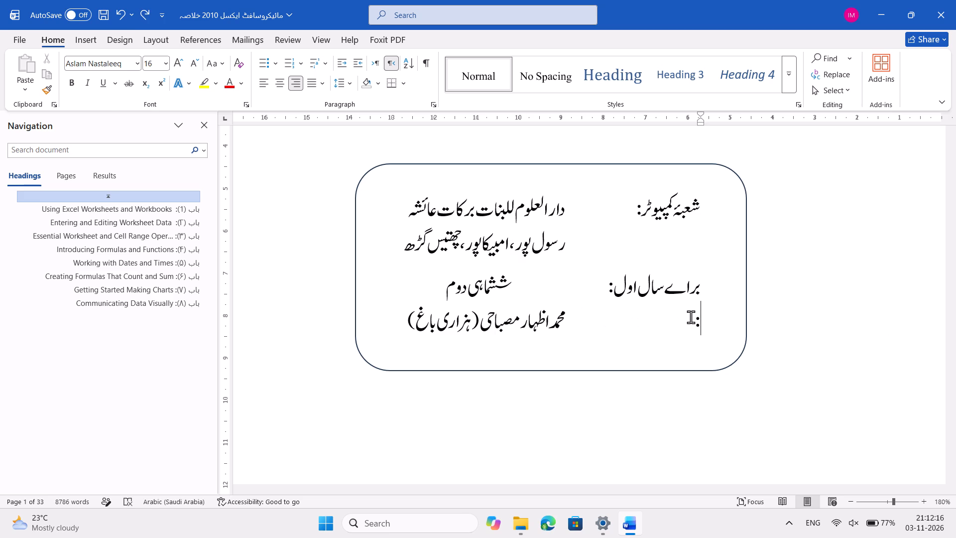
{"action": "key", "text": "alt+super+space"}
{"action": "key", "text": "super+space"}
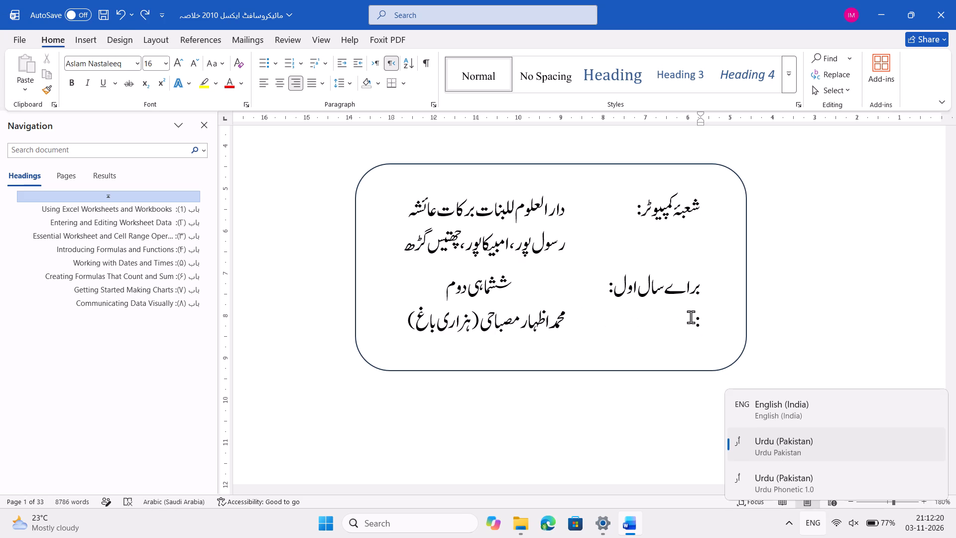
{"action": "type", "text": "رتب"}
Remove the extra tab before the name on the مرتب line so it lines up with the other details, and save the document.
{"action": "left_click", "coordinate": [568, 325]}
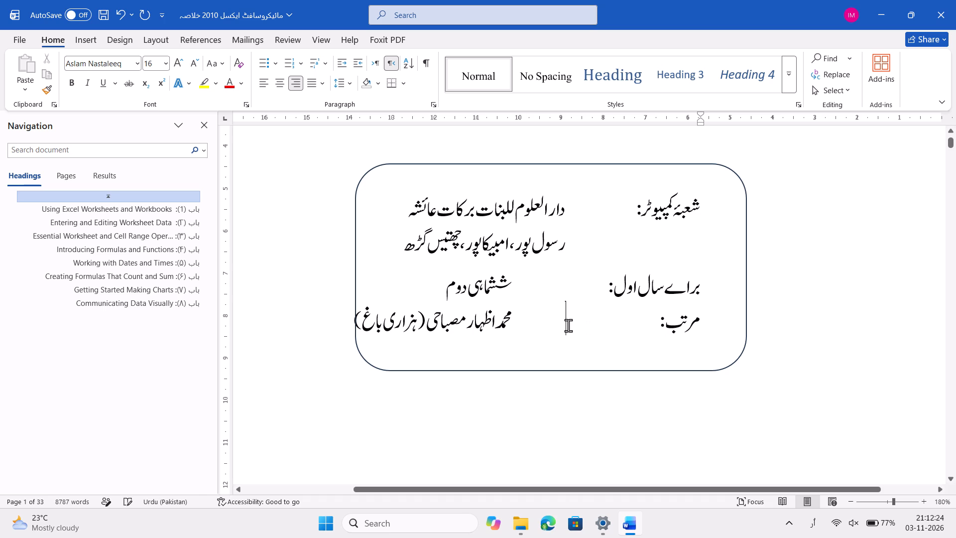
{"action": "key", "text": "BackSpace"}
{"action": "key", "text": "ctrl+s"}
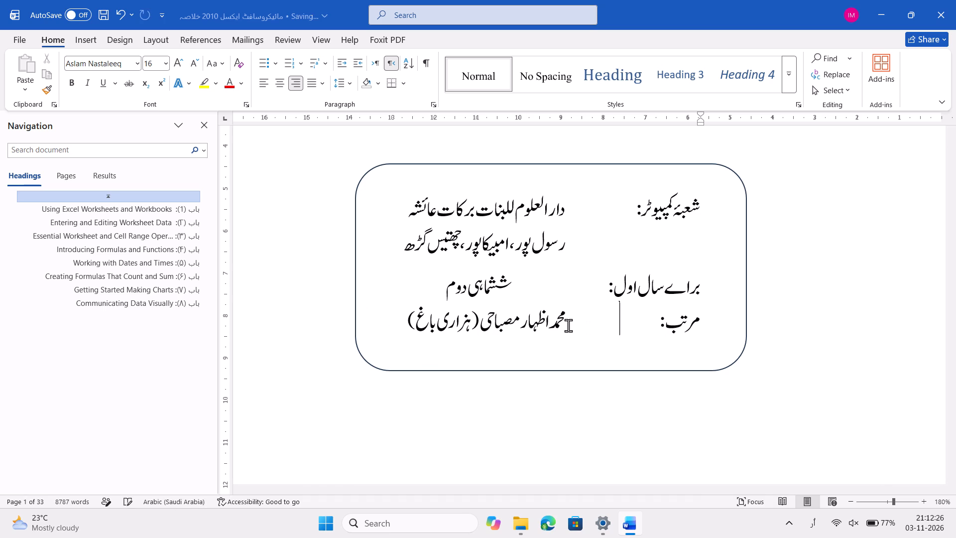
Check the layout of the title page's rounded box and the فہرست مضامین contents table below it.
{"action": "scroll", "coordinate": [568, 325], "scroll_direction": "up", "scroll_amount": 1}
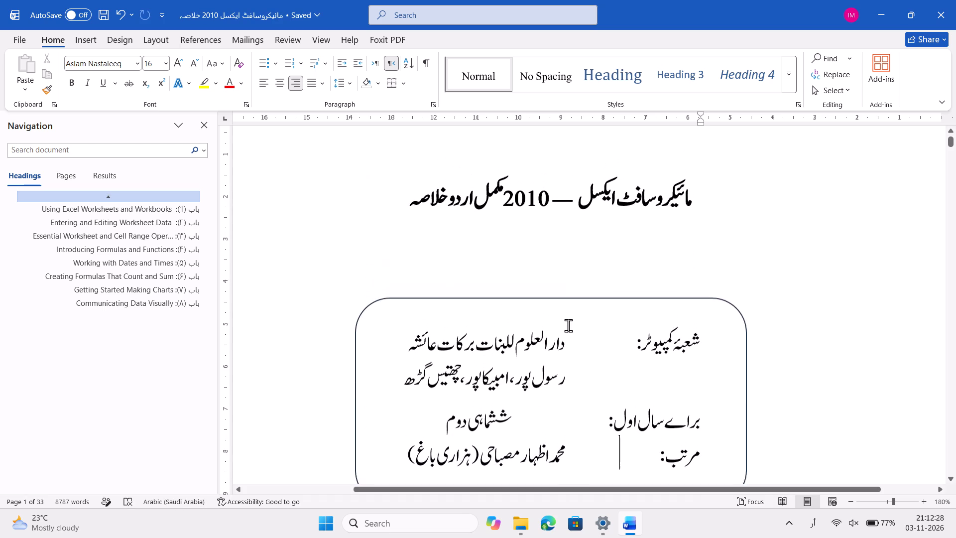
{"action": "scroll", "coordinate": [568, 325], "scroll_direction": "down", "scroll_amount": 2}
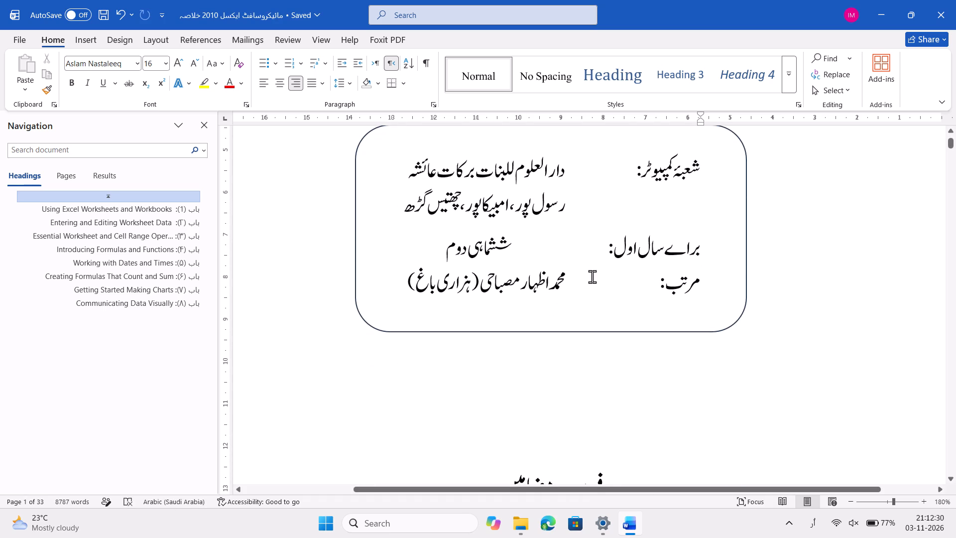
{"action": "scroll", "coordinate": [662, 251], "scroll_direction": "up", "scroll_amount": 1}
{"action": "scroll", "coordinate": [662, 251], "scroll_direction": "down", "scroll_amount": 1}
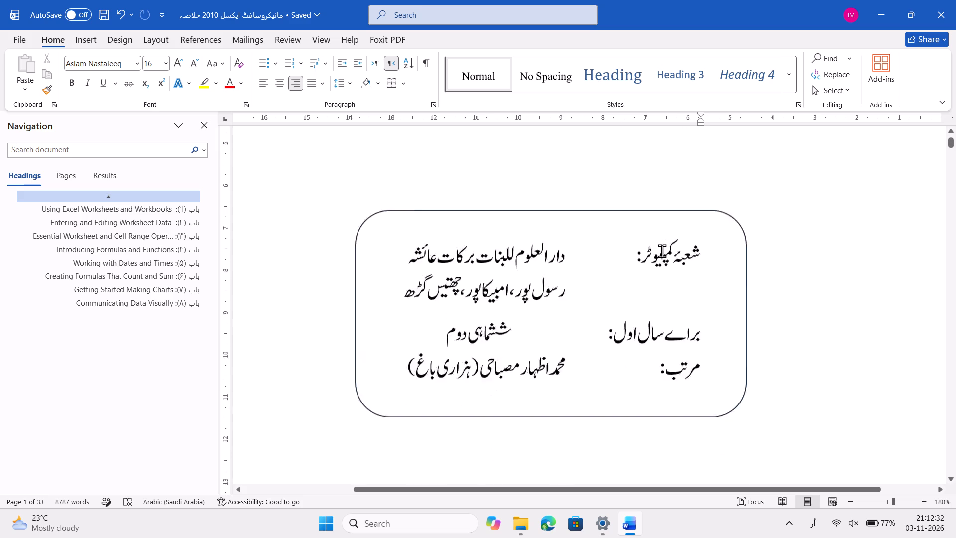
{"action": "scroll", "coordinate": [662, 251], "scroll_direction": "down", "scroll_amount": 3}
{"action": "scroll", "coordinate": [662, 251], "scroll_direction": "down", "scroll_amount": 3, "text": "ctrl"}
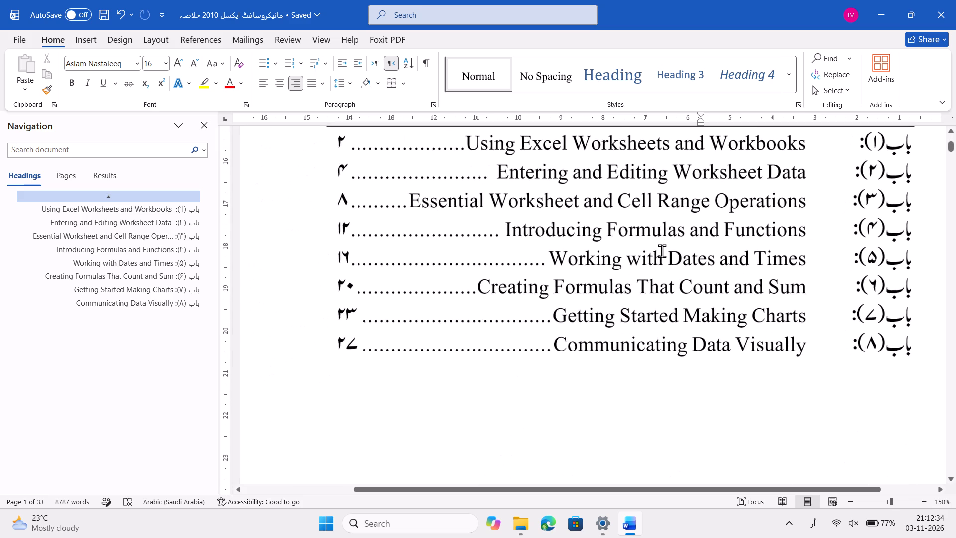
{"action": "scroll", "coordinate": [662, 251], "scroll_direction": "up", "scroll_amount": 1}
{"action": "scroll", "coordinate": [662, 251], "scroll_direction": "down", "scroll_amount": 2, "text": "ctrl"}
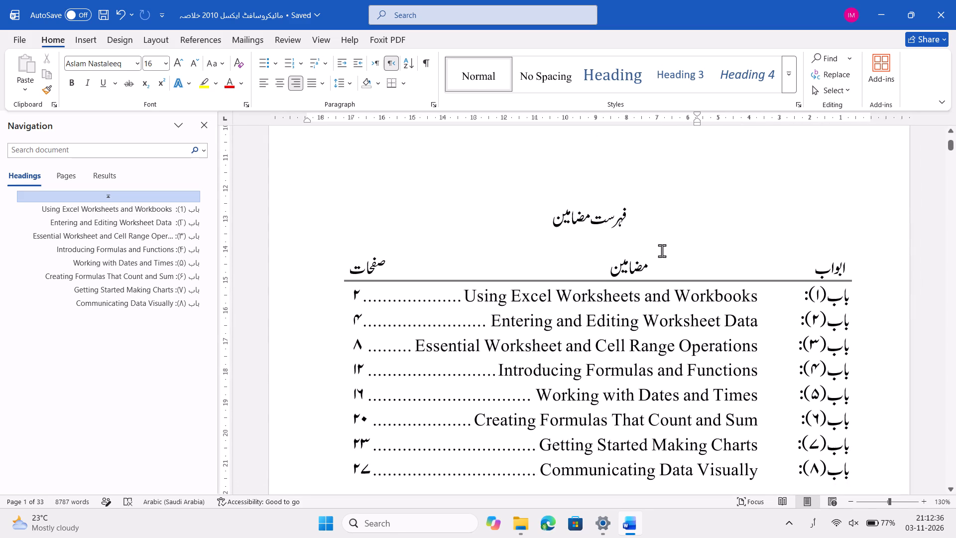
{"action": "scroll", "coordinate": [662, 251], "scroll_direction": "down", "scroll_amount": 3}
{"action": "scroll", "coordinate": [662, 251], "scroll_direction": "up", "scroll_amount": 3}
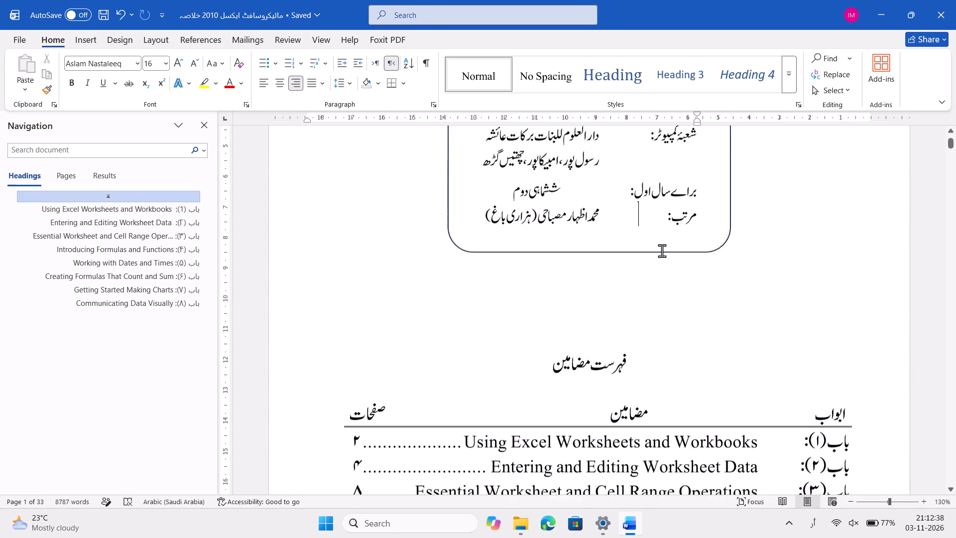
Look through the pages of chapters 1 and 2 up to the start of chapter 3, checking text and tables, and save the document.
{"action": "scroll", "coordinate": [662, 251], "scroll_direction": "down", "scroll_amount": 6}
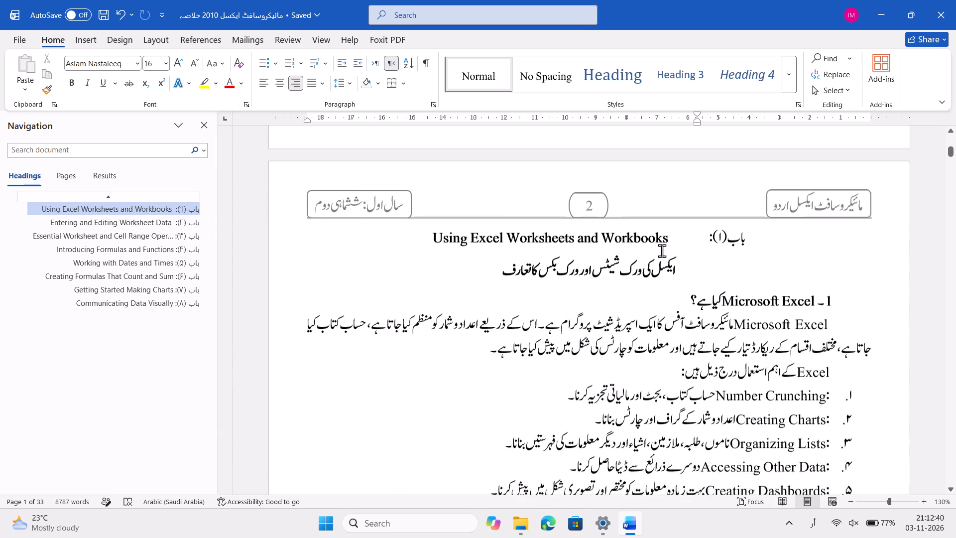
{"action": "scroll", "coordinate": [662, 251], "scroll_direction": "down", "scroll_amount": 2}
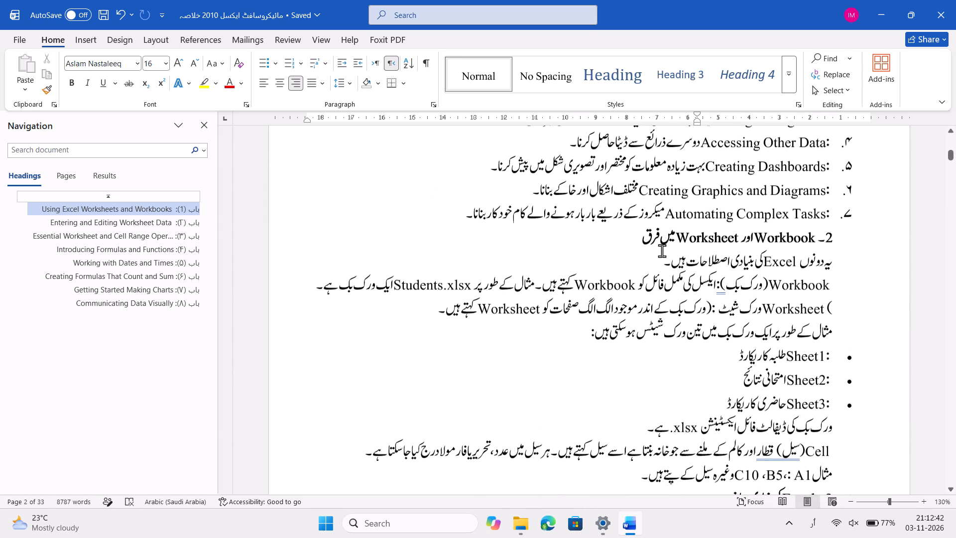
{"action": "scroll", "coordinate": [662, 251], "scroll_direction": "up", "scroll_amount": 2}
{"action": "scroll", "coordinate": [680, 395], "scroll_direction": "down", "scroll_amount": 5}
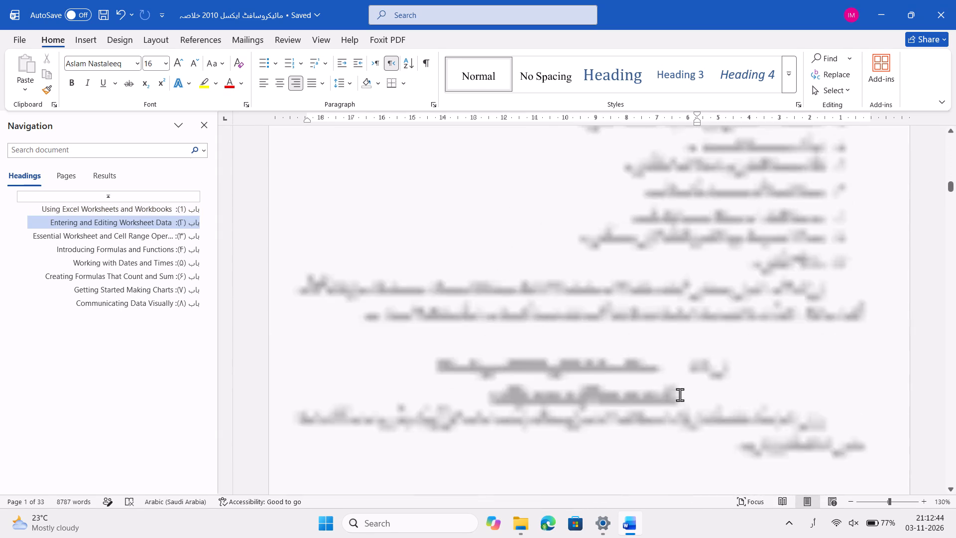
{"action": "scroll", "coordinate": [680, 395], "scroll_direction": "down", "scroll_amount": 1}
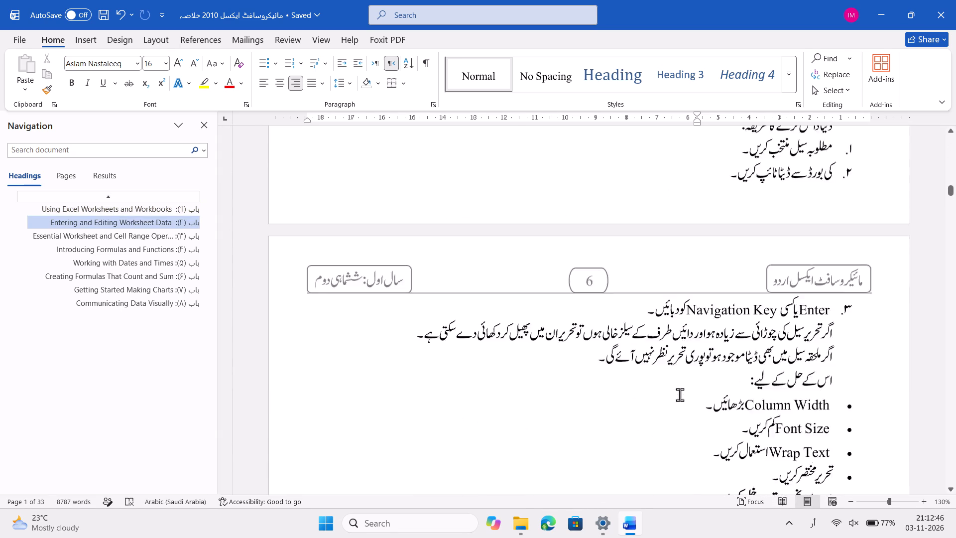
{"action": "scroll", "coordinate": [680, 395], "scroll_direction": "down", "scroll_amount": 2}
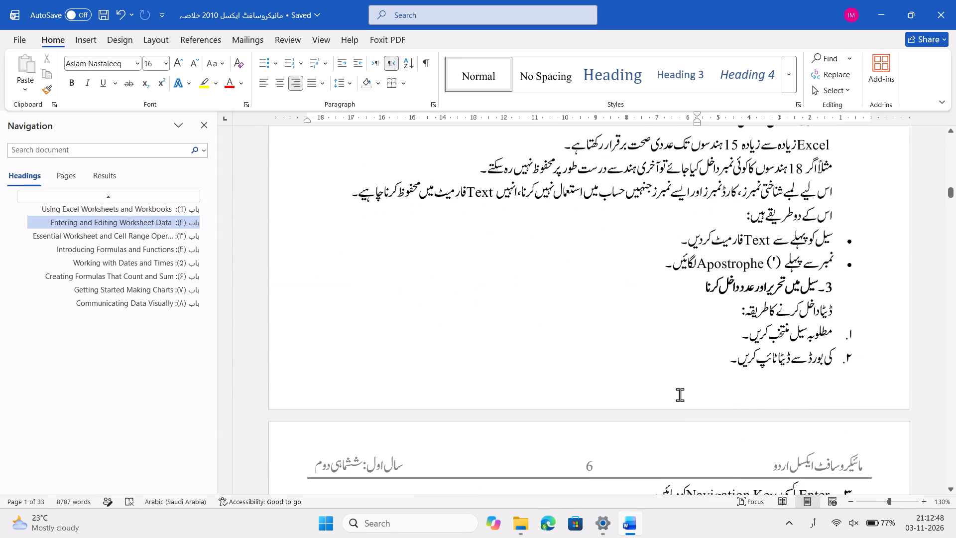
{"action": "scroll", "coordinate": [680, 395], "scroll_direction": "down", "scroll_amount": 5}
{"action": "scroll", "coordinate": [680, 395], "scroll_direction": "up", "scroll_amount": 1}
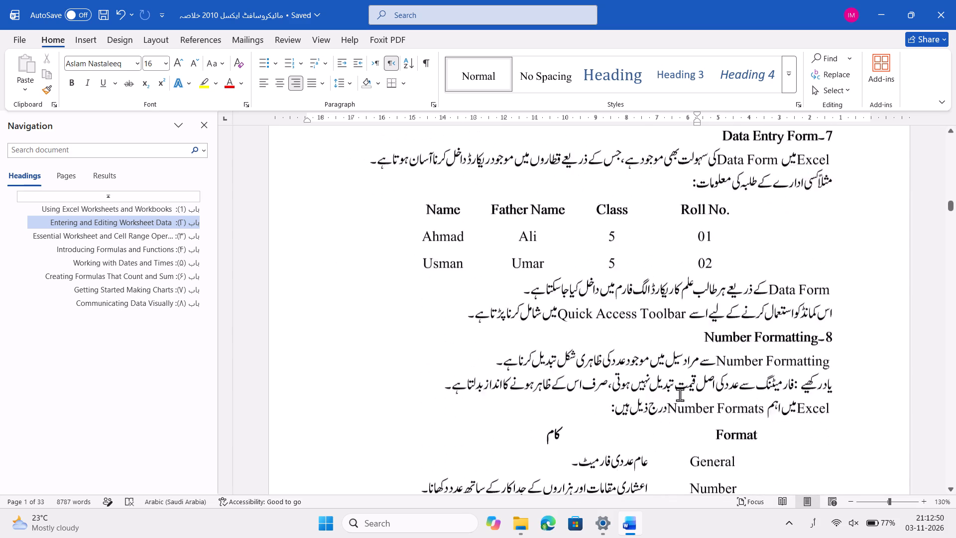
{"action": "scroll", "coordinate": [680, 395], "scroll_direction": "up", "scroll_amount": 1}
{"action": "scroll", "coordinate": [680, 395], "scroll_direction": "down", "scroll_amount": 3}
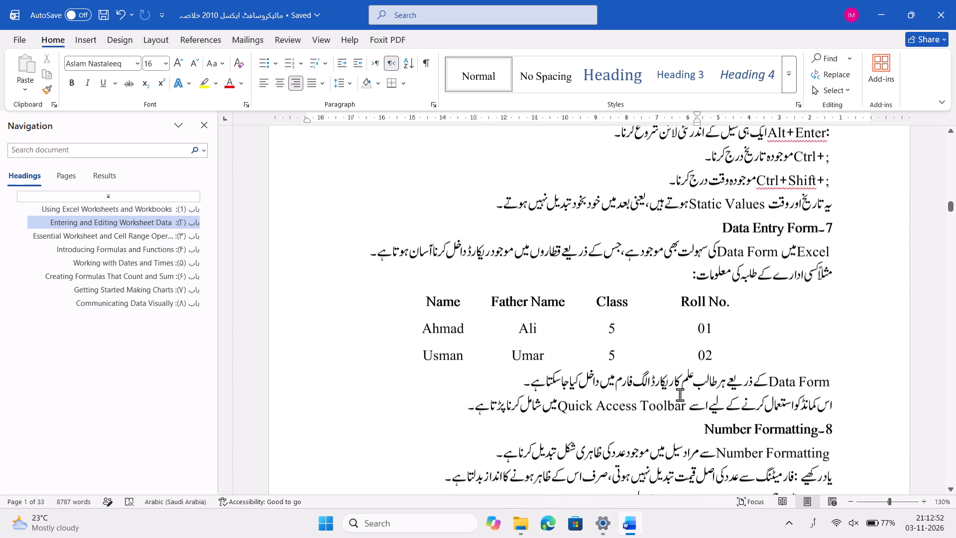
{"action": "scroll", "coordinate": [680, 395], "scroll_direction": "down", "scroll_amount": 4}
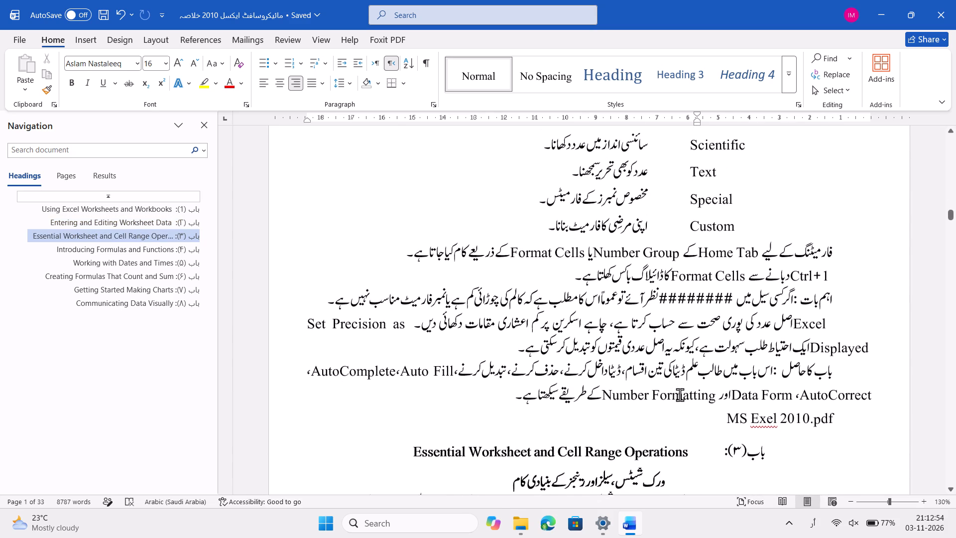
{"action": "scroll", "coordinate": [680, 395], "scroll_direction": "down", "scroll_amount": 2}
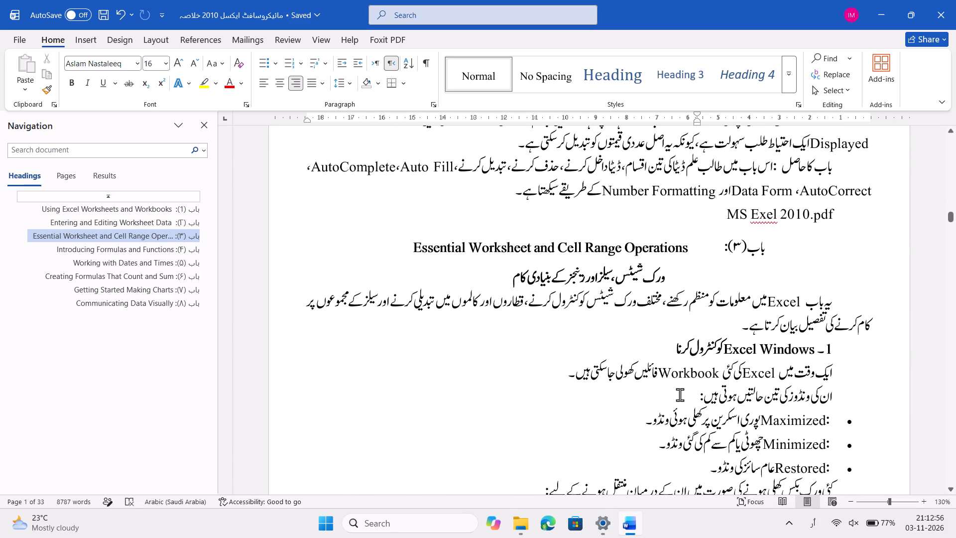
{"action": "scroll", "coordinate": [680, 395], "scroll_direction": "down", "scroll_amount": 1}
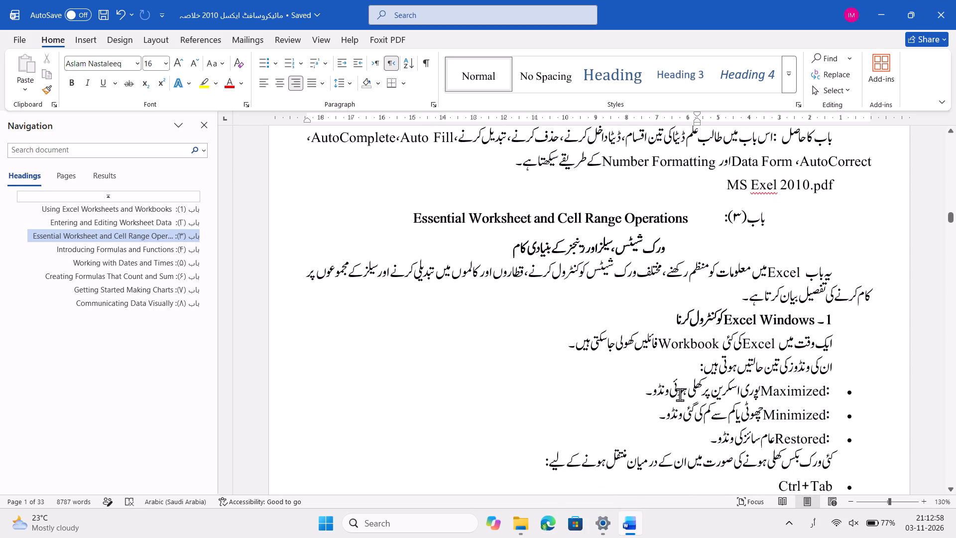
{"action": "scroll", "coordinate": [680, 395], "scroll_direction": "up", "scroll_amount": 12}
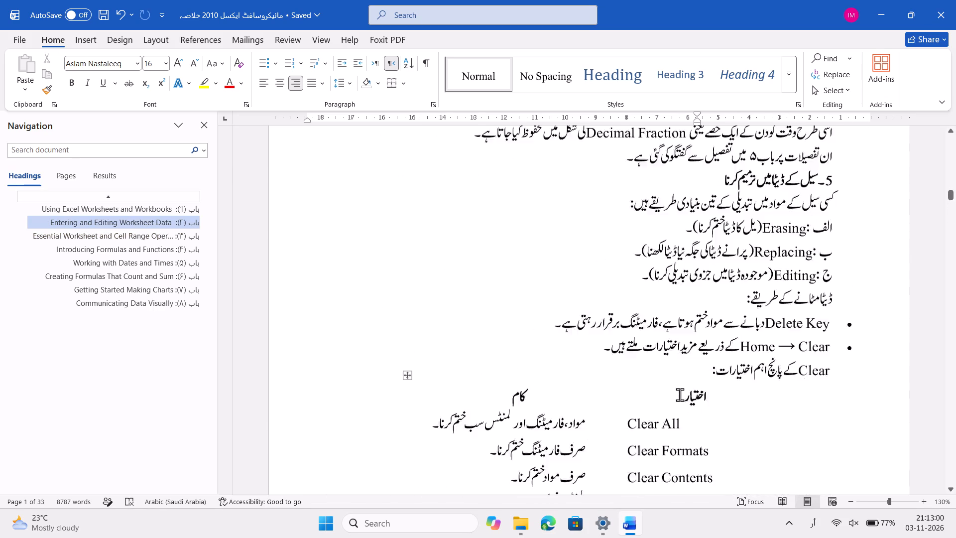
{"action": "scroll", "coordinate": [680, 395], "scroll_direction": "down", "scroll_amount": 2}
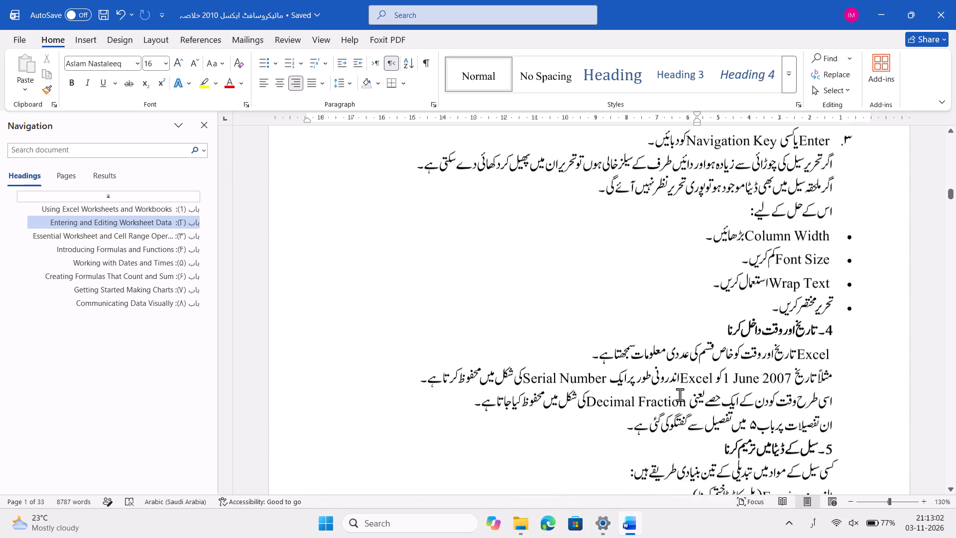
{"action": "scroll", "coordinate": [680, 395], "scroll_direction": "down", "scroll_amount": 1}
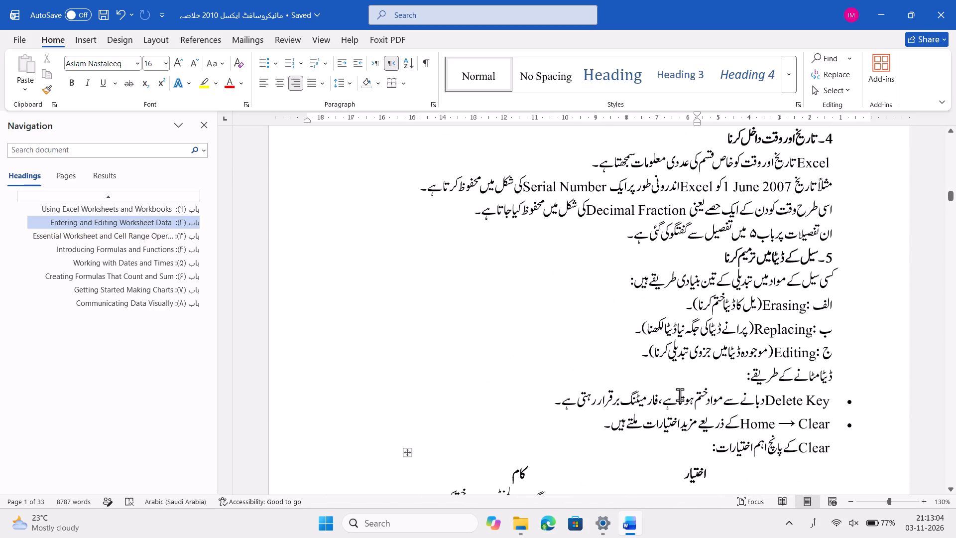
{"action": "scroll", "coordinate": [753, 236], "scroll_direction": "down", "scroll_amount": 4}
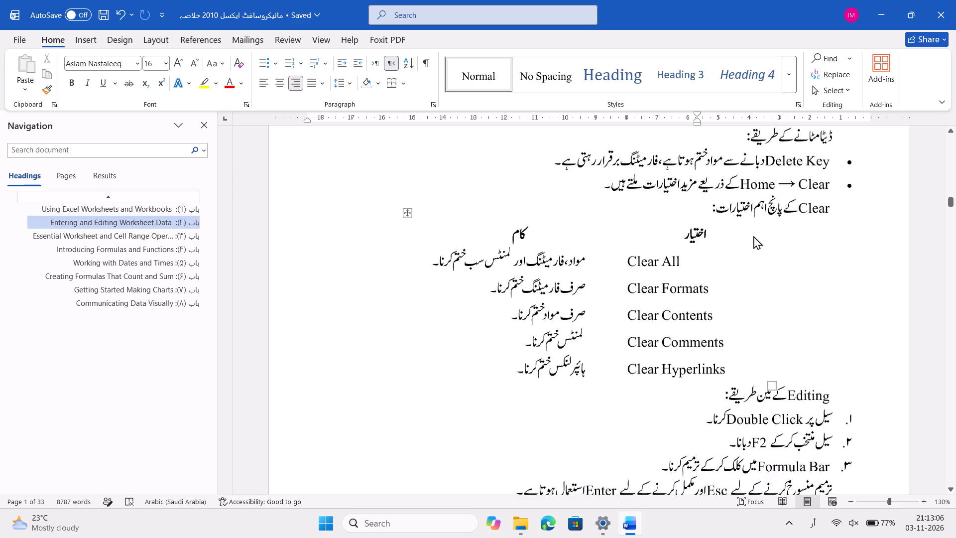
{"action": "key", "text": "ctrl+s"}
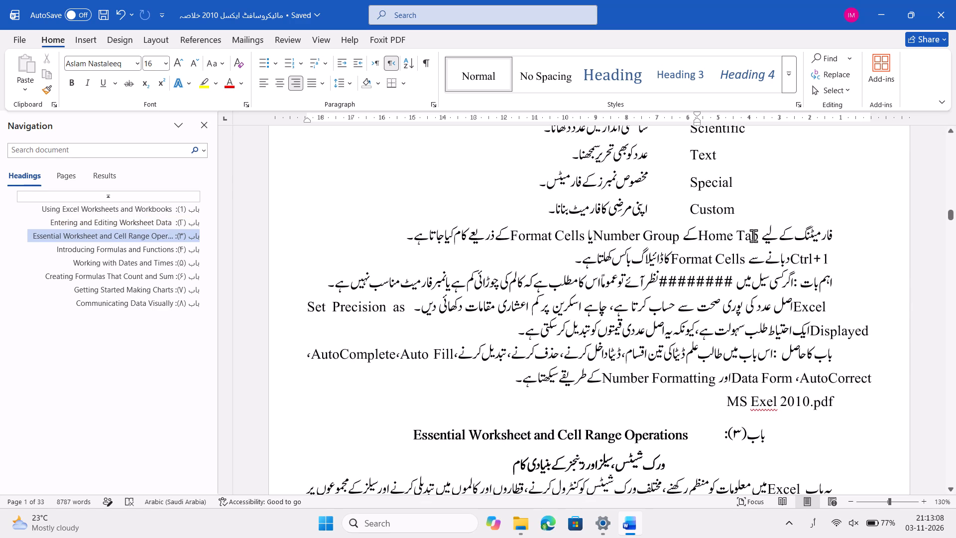
Look through the remaining chapters to the end of the document, examining the closing summary and practical examples table on the last pages.
{"action": "scroll", "coordinate": [753, 236], "scroll_direction": "down", "scroll_amount": 12}
{"action": "scroll", "coordinate": [753, 236], "scroll_direction": "down", "scroll_amount": 4, "text": "ctrl"}
{"action": "scroll", "coordinate": [753, 236], "scroll_direction": "down", "scroll_amount": 15}
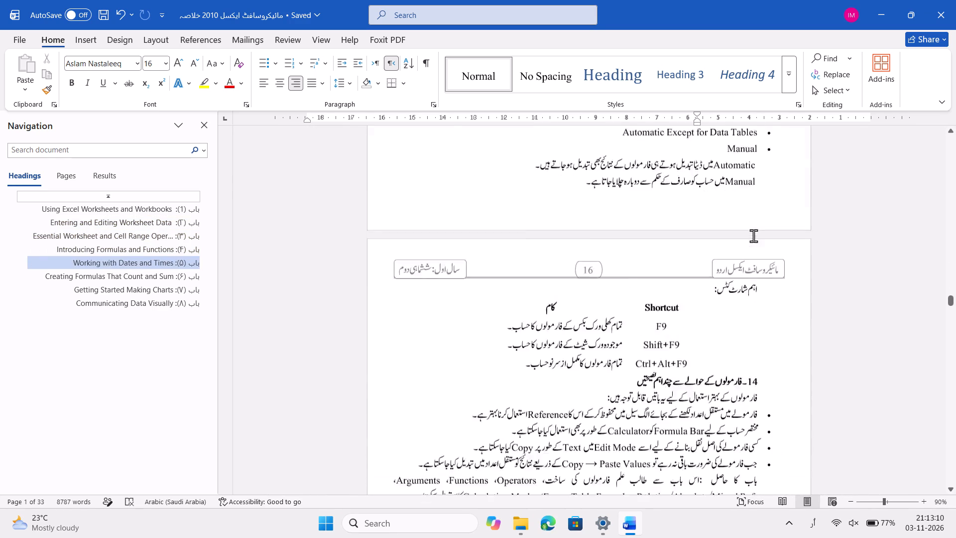
{"action": "scroll", "coordinate": [753, 236], "scroll_direction": "down", "scroll_amount": 10}
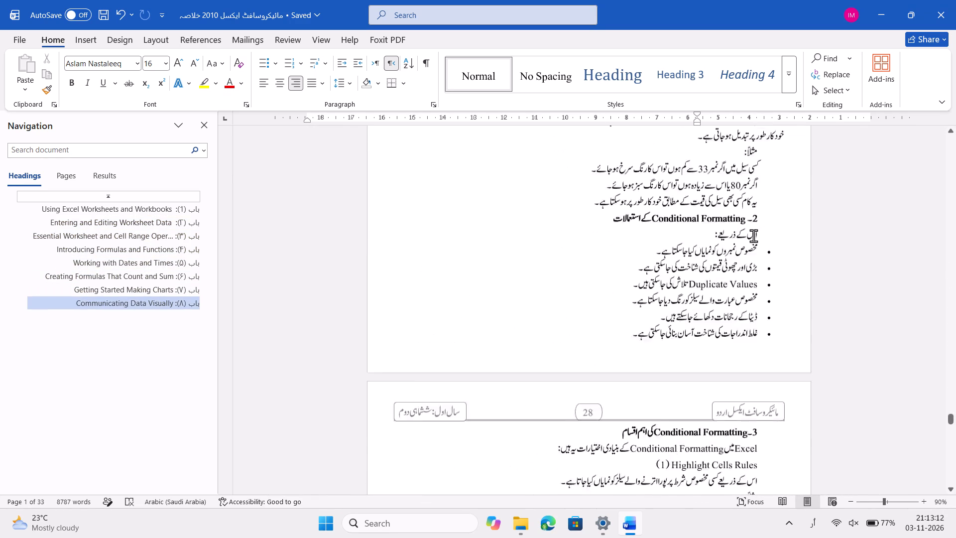
{"action": "scroll", "coordinate": [753, 236], "scroll_direction": "down", "scroll_amount": 17}
{"action": "scroll", "coordinate": [753, 236], "scroll_direction": "up", "scroll_amount": 2}
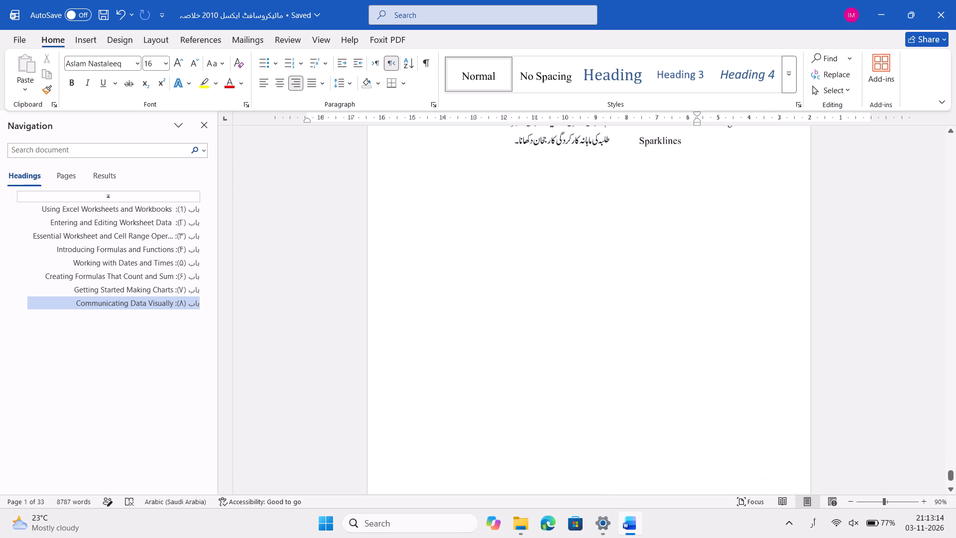
{"action": "scroll", "coordinate": [753, 236], "scroll_direction": "up", "scroll_amount": 2}
{"action": "scroll", "coordinate": [753, 236], "scroll_direction": "down", "scroll_amount": 1}
{"action": "scroll", "coordinate": [655, 345], "scroll_direction": "up", "scroll_amount": 1}
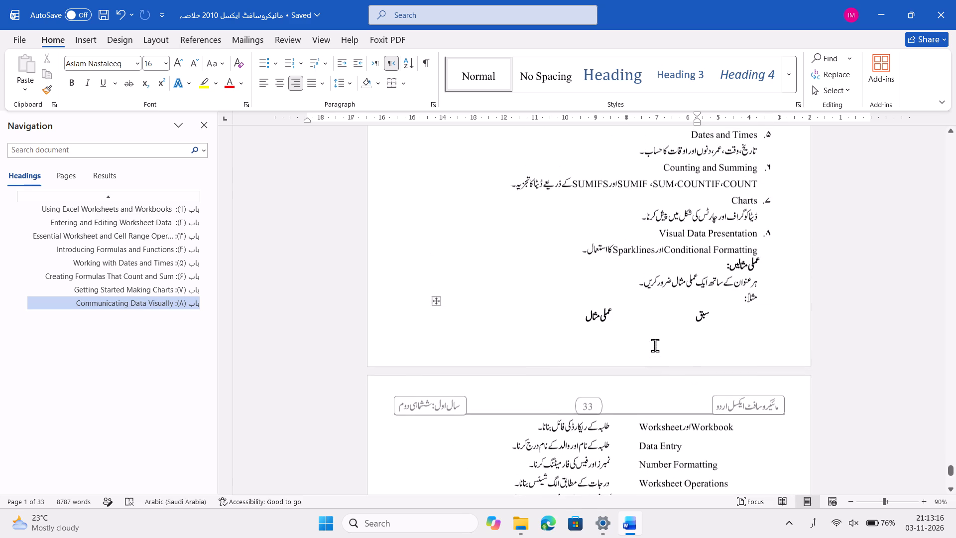
{"action": "scroll", "coordinate": [655, 345], "scroll_direction": "down", "scroll_amount": 3}
{"action": "scroll", "coordinate": [655, 345], "scroll_direction": "up", "scroll_amount": 1}
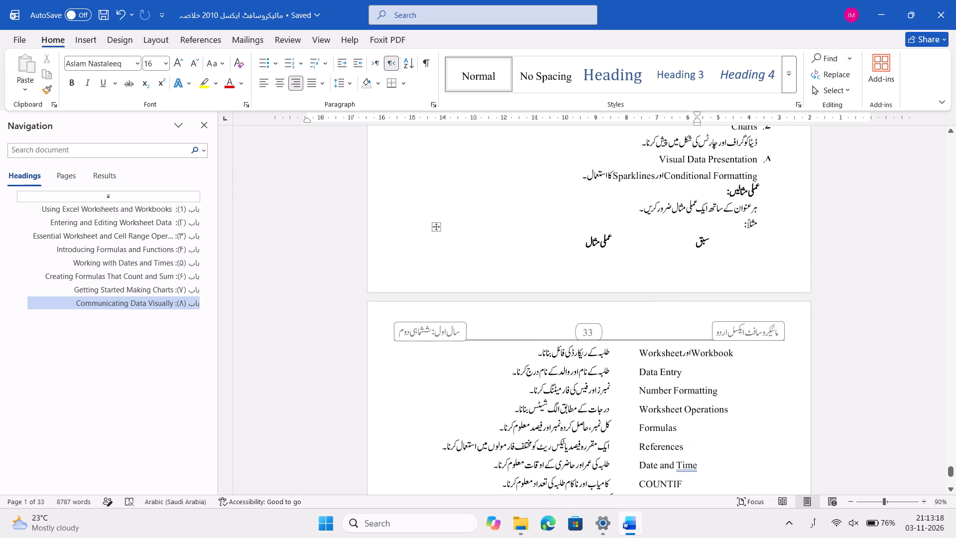
{"action": "scroll", "coordinate": [754, 243], "scroll_direction": "down", "scroll_amount": 3}
{"action": "scroll", "coordinate": [754, 243], "scroll_direction": "up", "scroll_amount": 5}
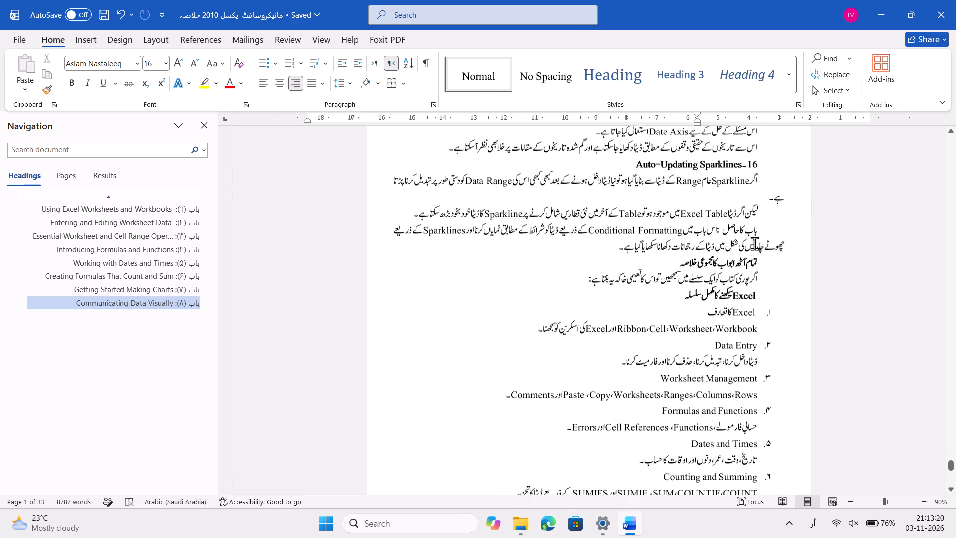
In the contents table's header row, insert spaces before مضامین to shift it toward the centre of its column, and save the document.
{"action": "scroll", "coordinate": [754, 243], "scroll_direction": "up", "scroll_amount": 20}
{"action": "scroll", "coordinate": [754, 243], "scroll_direction": "up", "scroll_amount": 16}
{"action": "scroll", "coordinate": [754, 243], "scroll_direction": "up", "scroll_amount": 6}
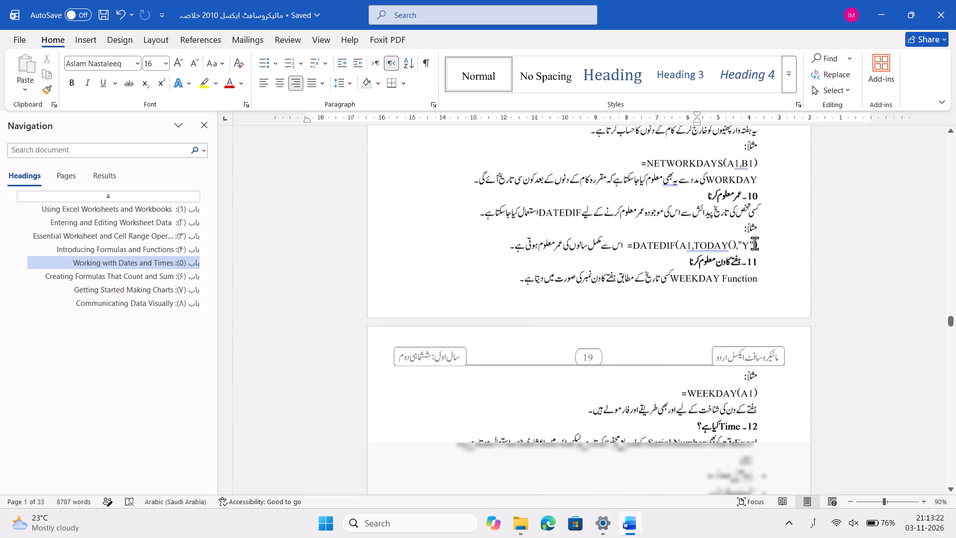
{"action": "scroll", "coordinate": [754, 243], "scroll_direction": "up", "scroll_amount": 12}
{"action": "scroll", "coordinate": [754, 243], "scroll_direction": "up", "scroll_amount": 20}
{"action": "scroll", "coordinate": [754, 243], "scroll_direction": "up", "scroll_amount": 3}
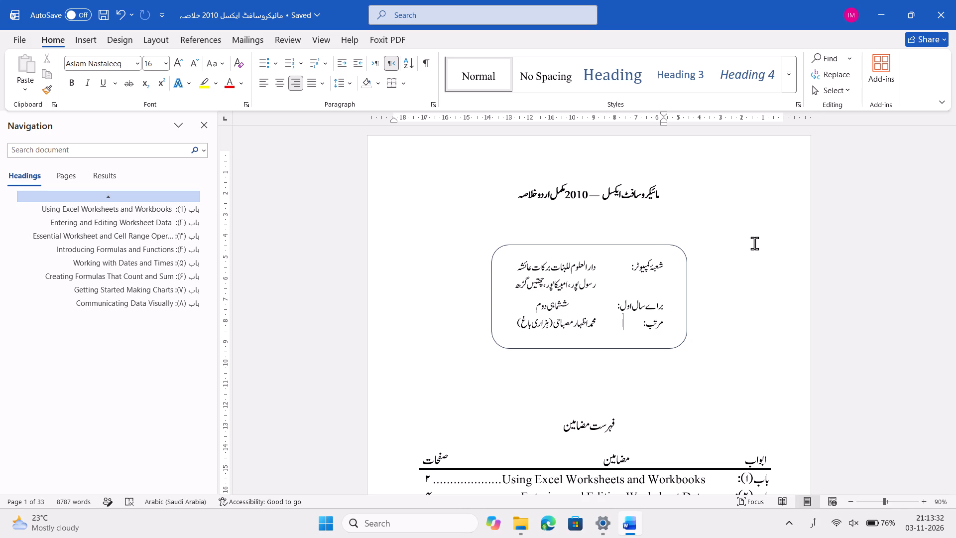
{"action": "scroll", "coordinate": [754, 243], "scroll_direction": "up", "scroll_amount": 4, "text": "ctrl"}
{"action": "scroll", "coordinate": [754, 243], "scroll_direction": "down", "scroll_amount": 2}
{"action": "scroll", "coordinate": [624, 301], "scroll_direction": "down", "scroll_amount": 1}
{"action": "scroll", "coordinate": [624, 301], "scroll_direction": "up", "scroll_amount": 1}
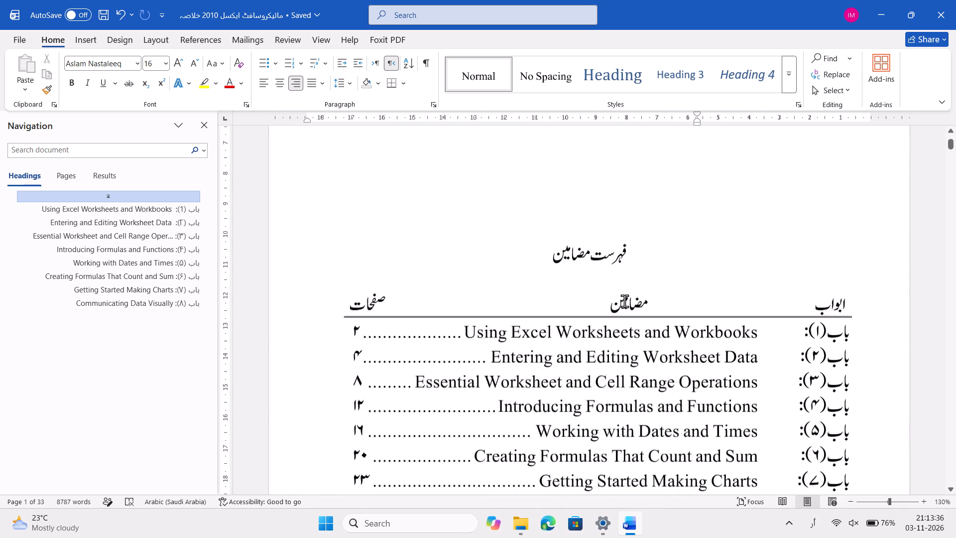
{"action": "scroll", "coordinate": [624, 301], "scroll_direction": "up", "scroll_amount": 1}
{"action": "scroll", "coordinate": [596, 350], "scroll_direction": "down", "scroll_amount": 1}
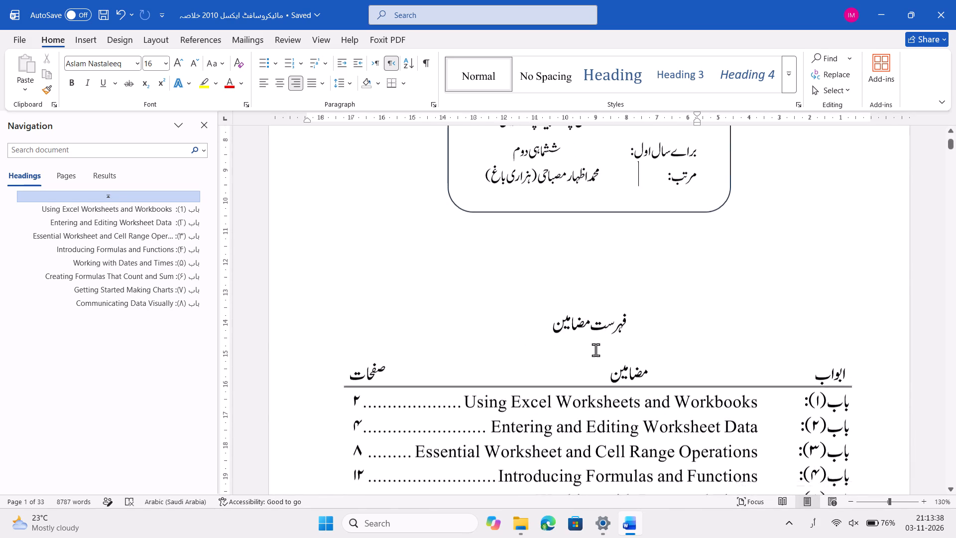
{"action": "scroll", "coordinate": [596, 350], "scroll_direction": "down", "scroll_amount": 1}
{"action": "left_click", "coordinate": [636, 293]}
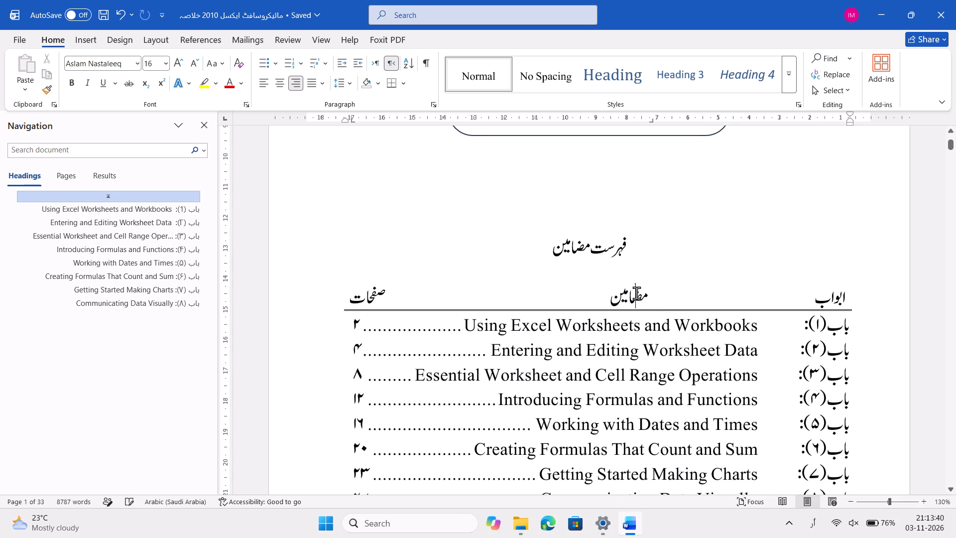
{"action": "left_click", "coordinate": [664, 294]}
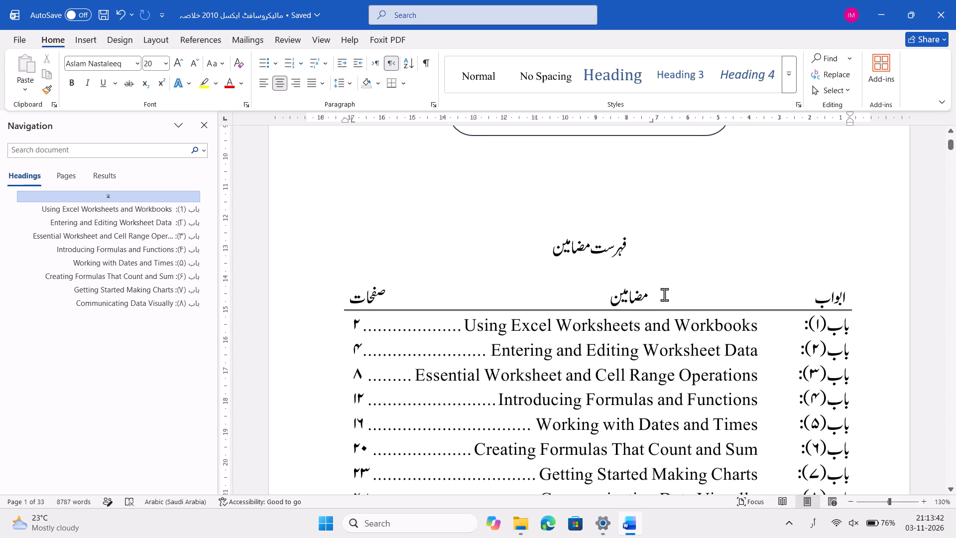
{"action": "key", "text": "space"}
{"action": "key", "text": "space"}
{"action": "key", "text": "space"}
{"action": "key", "text": "space"}
{"action": "key", "text": "space"}
{"action": "key", "text": "space"}
{"action": "key", "text": "space"}
{"action": "key", "text": "space"}
{"action": "key", "text": "space"}
{"action": "key", "text": "space"}
{"action": "key", "text": "space"}
{"action": "key", "text": "space"}
{"action": "key", "text": "space"}
{"action": "key", "text": "space"}
{"action": "key", "text": "space"}
{"action": "key", "text": "space"}
{"action": "key", "text": "space"}
{"action": "key", "text": "space"}
{"action": "key", "text": "space"}
{"action": "key", "text": "space"}
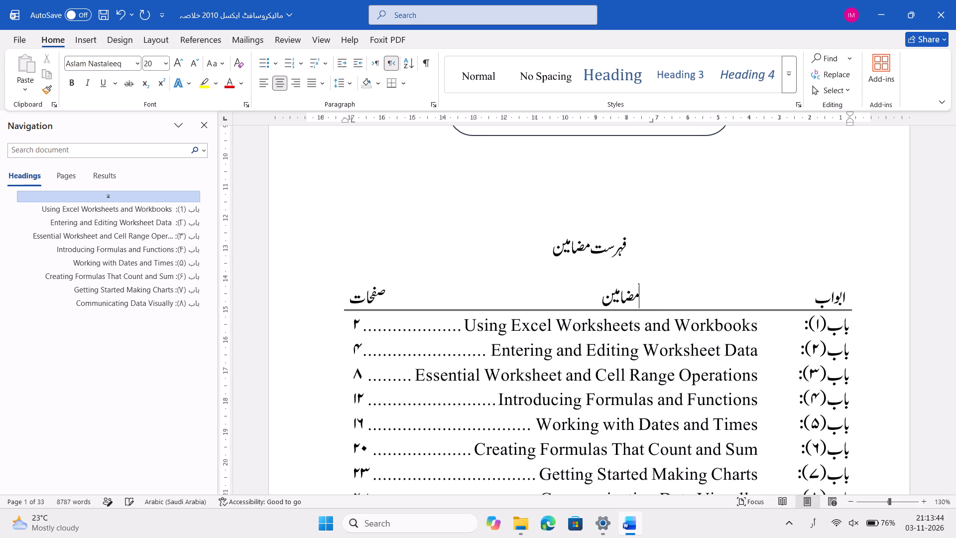
{"action": "key", "text": "Tab"}
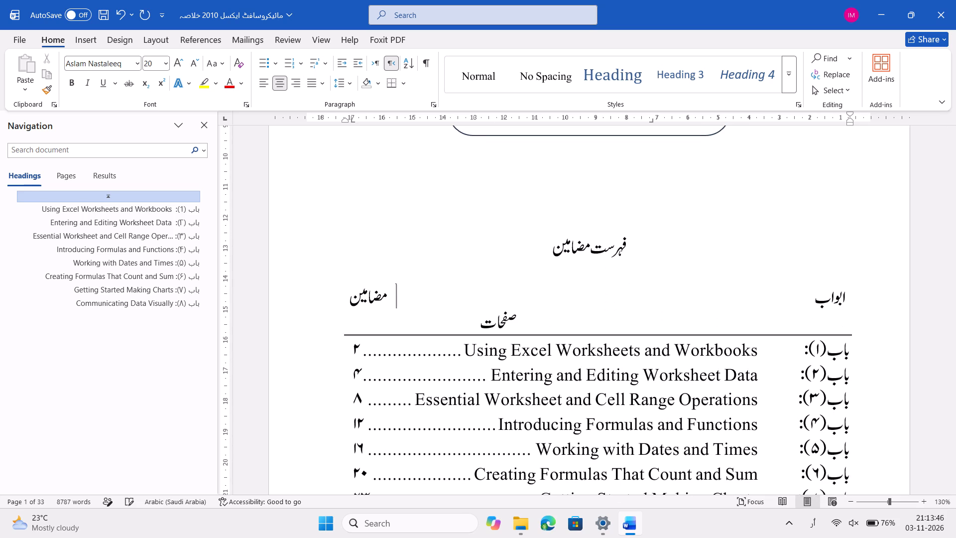
{"action": "key", "text": "ctrl+z"}
{"action": "key", "text": "space"}
{"action": "key", "text": "space"}
{"action": "key", "text": "space"}
{"action": "key", "text": "space"}
{"action": "key", "text": "space"}
{"action": "key", "text": "space"}
{"action": "key", "text": "space"}
{"action": "key", "text": "space"}
{"action": "key", "text": "space"}
{"action": "key", "text": "space"}
{"action": "key", "text": "space"}
{"action": "key", "text": "space"}
{"action": "key", "text": "space"}
{"action": "key", "text": "space"}
{"action": "key", "text": "space"}
{"action": "key", "text": "space"}
{"action": "key", "text": "space"}
{"action": "key", "text": "space"}
{"action": "key", "text": "space"}
{"action": "key", "text": "space"}
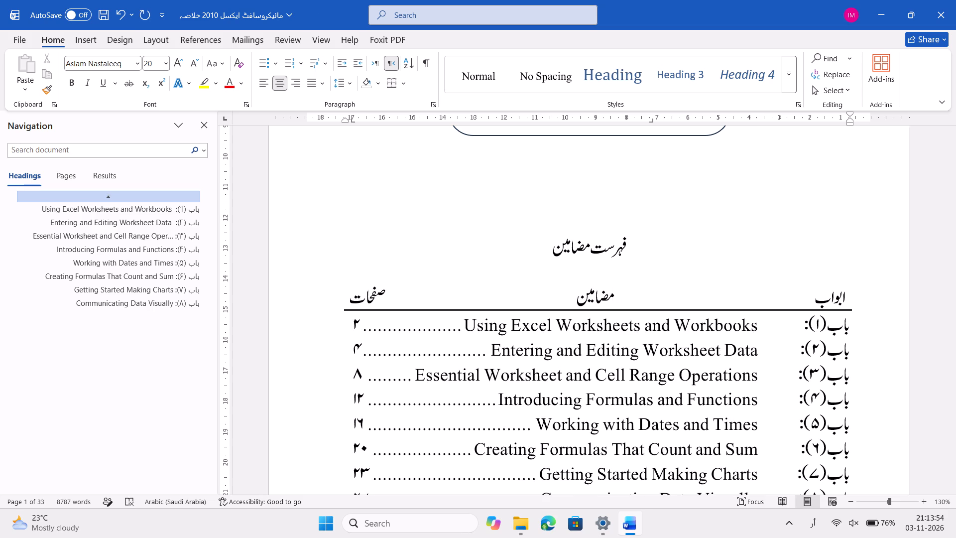
{"action": "key", "text": "ctrl+s"}
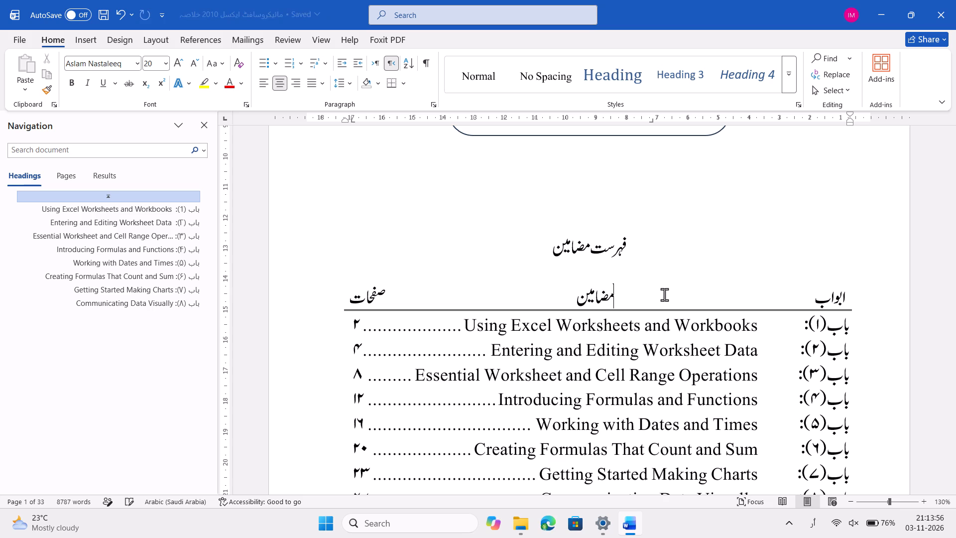
Check the contents table and chapter 1's opening pages, including where the Excel screen-parts table splits between pages 2 and 3.
{"action": "scroll", "coordinate": [664, 294], "scroll_direction": "down", "scroll_amount": 2}
{"action": "scroll", "coordinate": [664, 294], "scroll_direction": "up", "scroll_amount": 1}
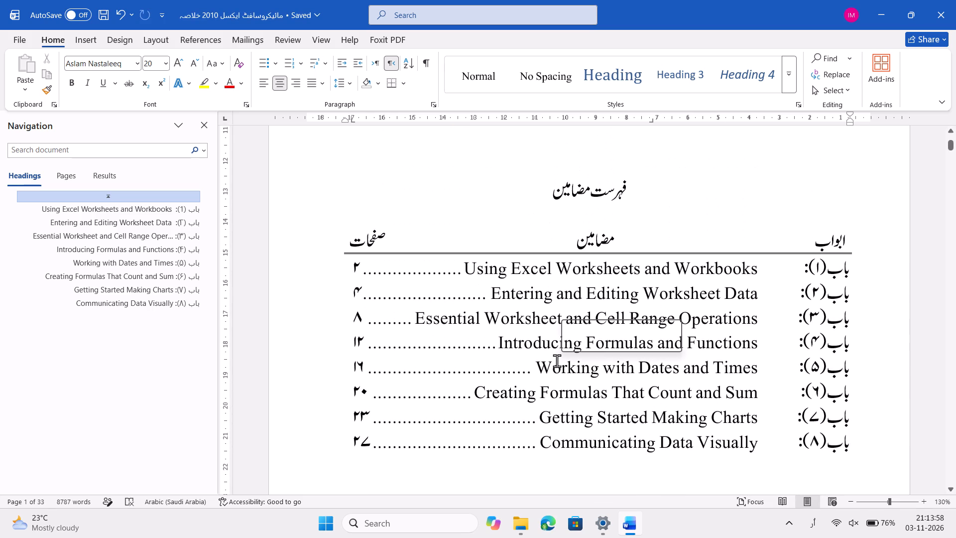
{"action": "scroll", "coordinate": [557, 361], "scroll_direction": "down", "scroll_amount": 1}
{"action": "scroll", "coordinate": [557, 361], "scroll_direction": "up", "scroll_amount": 1}
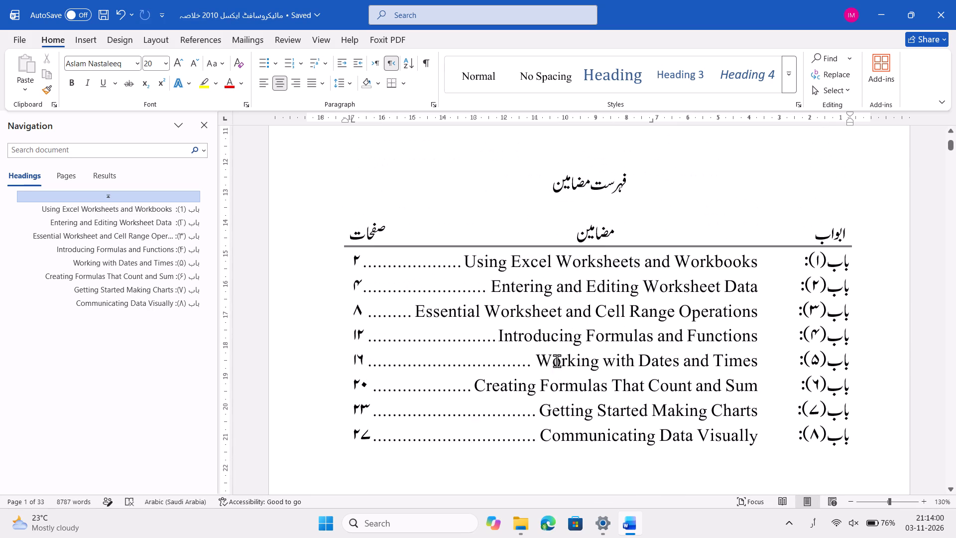
{"action": "scroll", "coordinate": [557, 361], "scroll_direction": "down", "scroll_amount": 2}
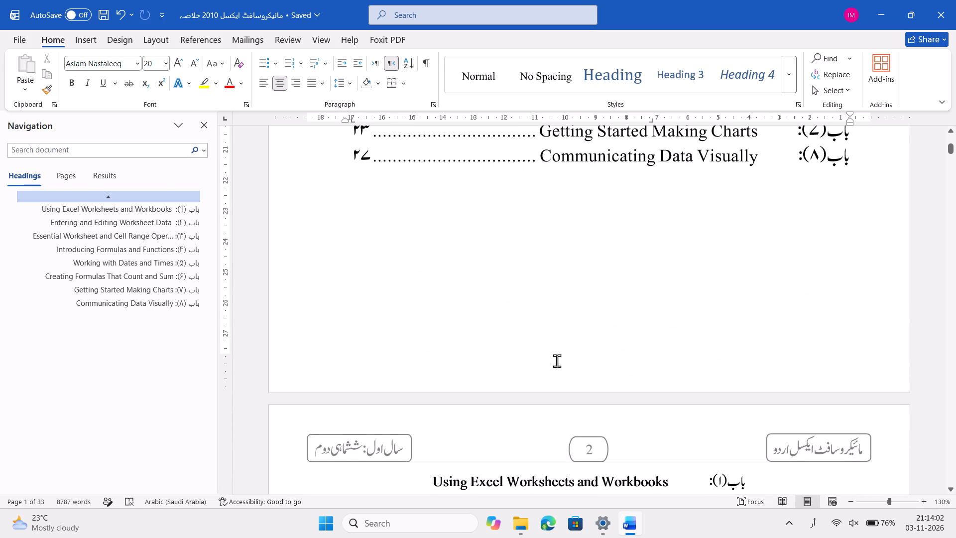
{"action": "scroll", "coordinate": [557, 361], "scroll_direction": "down", "scroll_amount": 5}
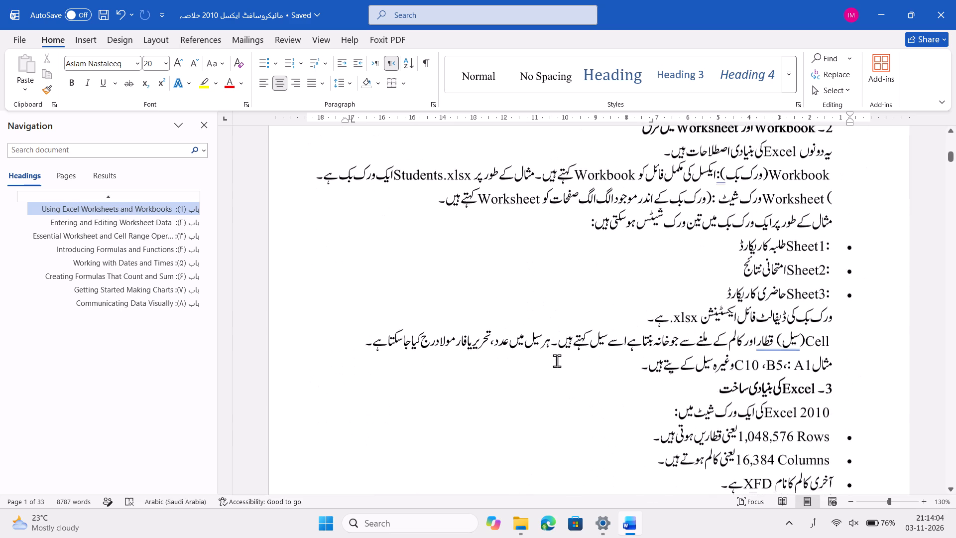
{"action": "scroll", "coordinate": [557, 361], "scroll_direction": "down", "scroll_amount": 2}
{"action": "scroll", "coordinate": [557, 361], "scroll_direction": "up", "scroll_amount": 1}
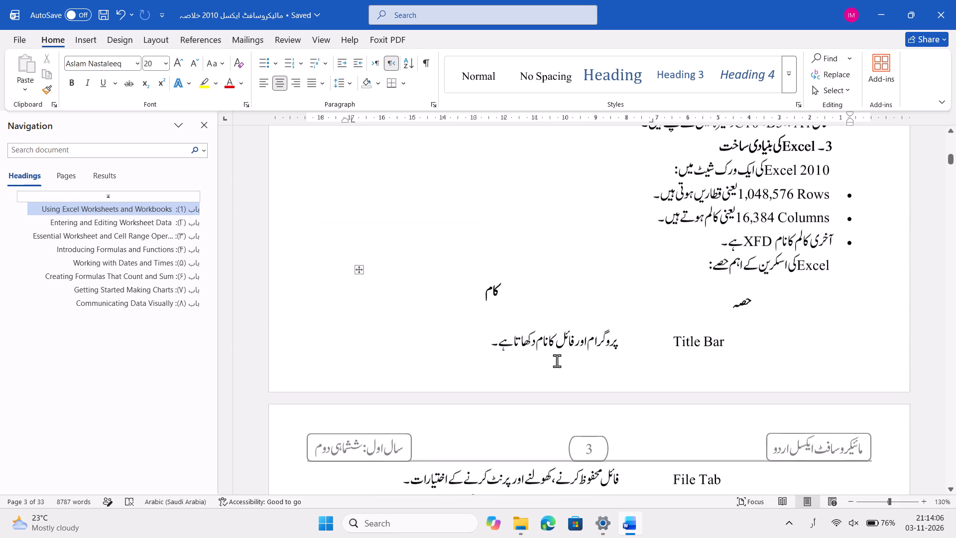
{"action": "scroll", "coordinate": [673, 288], "scroll_direction": "up", "scroll_amount": 2}
{"action": "scroll", "coordinate": [673, 288], "scroll_direction": "down", "scroll_amount": 1}
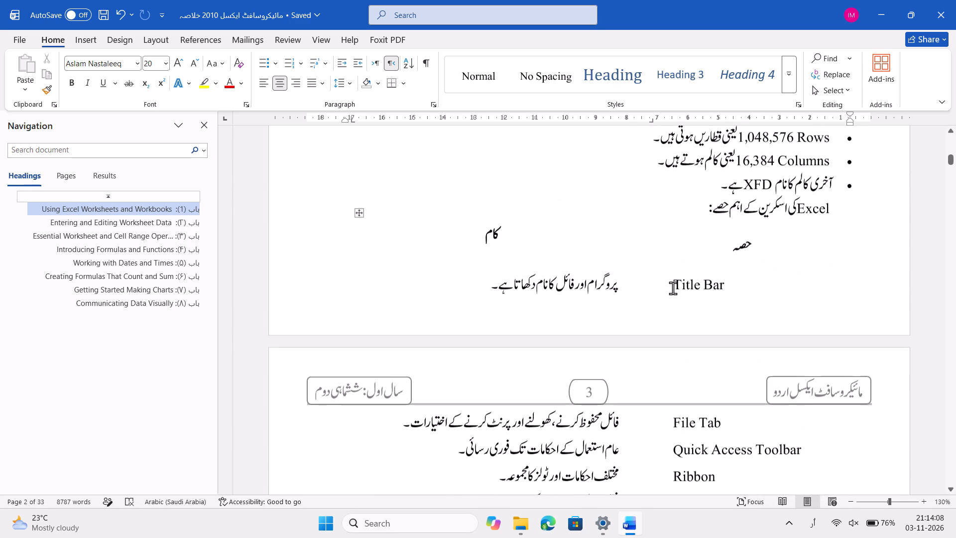
{"action": "scroll", "coordinate": [673, 288], "scroll_direction": "up", "scroll_amount": 1}
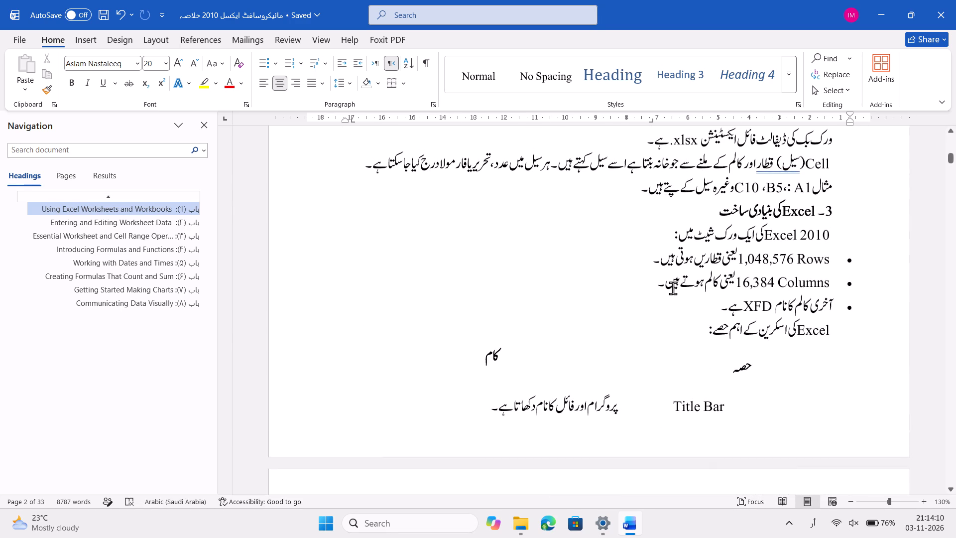
{"action": "scroll", "coordinate": [673, 288], "scroll_direction": "up", "scroll_amount": 3}
{"action": "scroll", "coordinate": [673, 288], "scroll_direction": "down", "scroll_amount": 3, "text": "ctrl"}
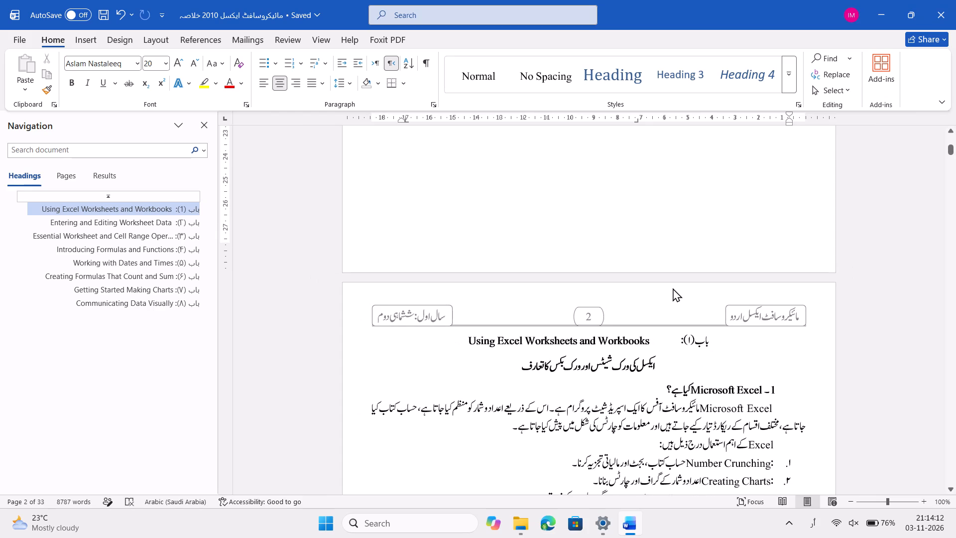
Recheck the layout of the title page's rounded details box and the contents table.
{"action": "scroll", "coordinate": [591, 378], "scroll_direction": "up", "scroll_amount": 7}
{"action": "scroll", "coordinate": [591, 378], "scroll_direction": "down", "scroll_amount": 1}
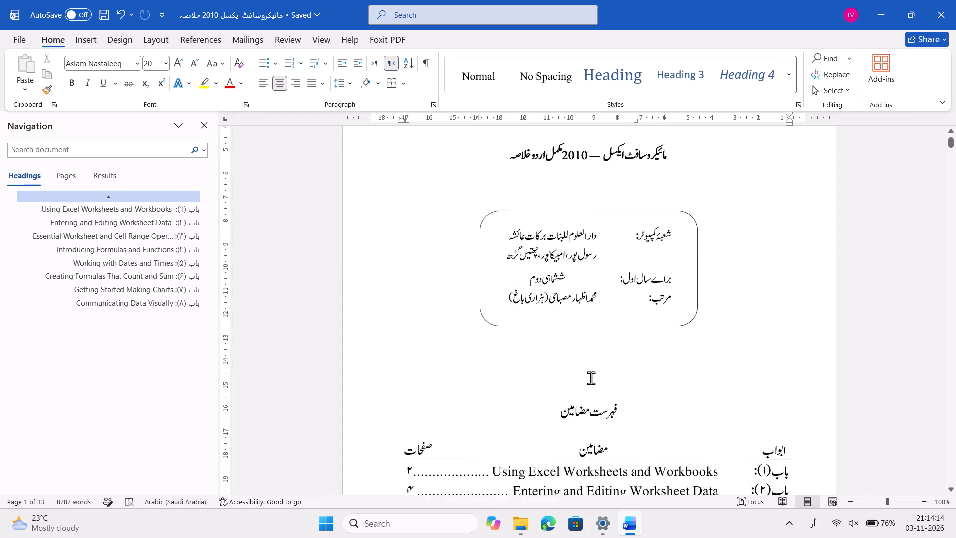
{"action": "scroll", "coordinate": [591, 378], "scroll_direction": "down", "scroll_amount": 3}
{"action": "scroll", "coordinate": [591, 378], "scroll_direction": "up", "scroll_amount": 1, "text": "ctrl"}
{"action": "scroll", "coordinate": [591, 378], "scroll_direction": "down", "scroll_amount": 1}
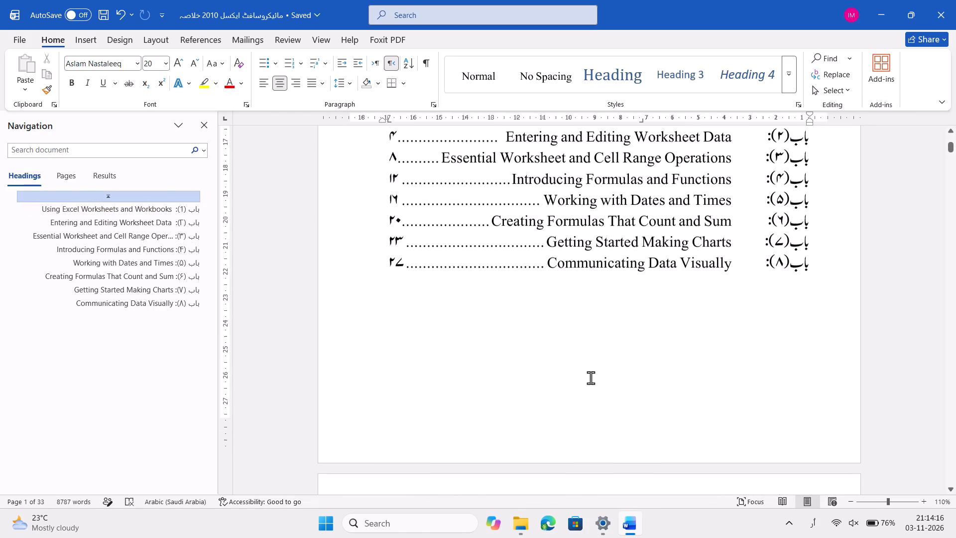
{"action": "scroll", "coordinate": [591, 378], "scroll_direction": "down", "scroll_amount": 1}
{"action": "scroll", "coordinate": [591, 378], "scroll_direction": "up", "scroll_amount": 3}
{"action": "scroll", "coordinate": [591, 378], "scroll_direction": "up", "scroll_amount": 3, "text": "ctrl"}
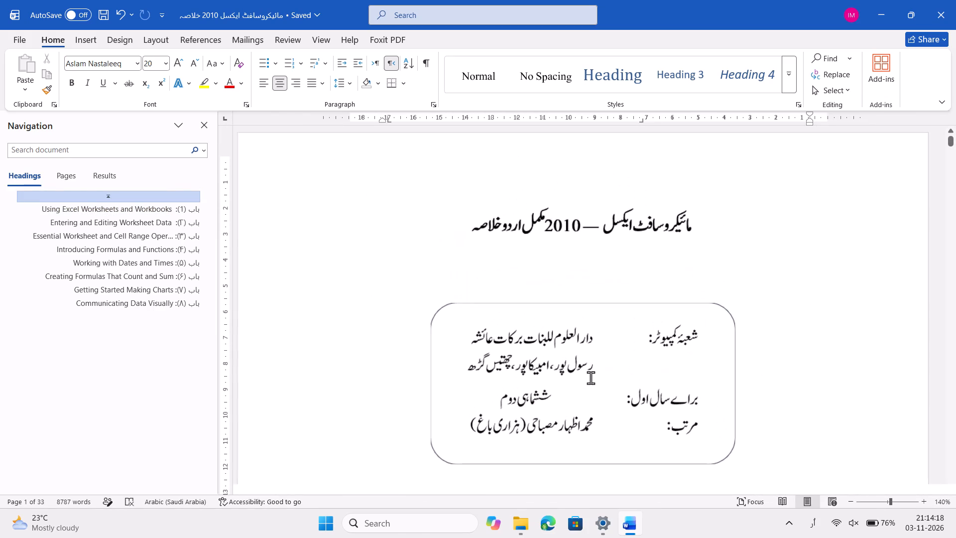
{"action": "scroll", "coordinate": [591, 378], "scroll_direction": "down", "scroll_amount": 1}
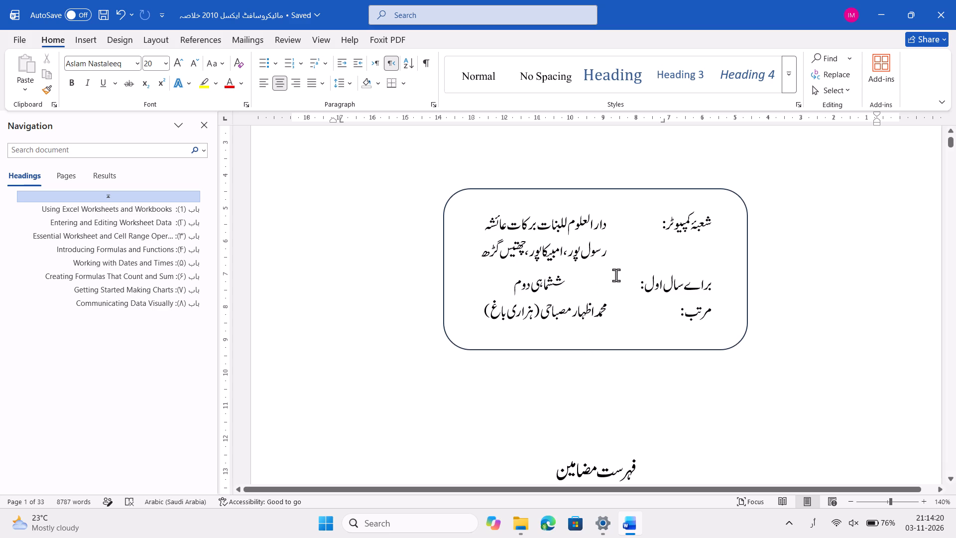
{"action": "scroll", "coordinate": [623, 380], "scroll_direction": "up", "scroll_amount": 1}
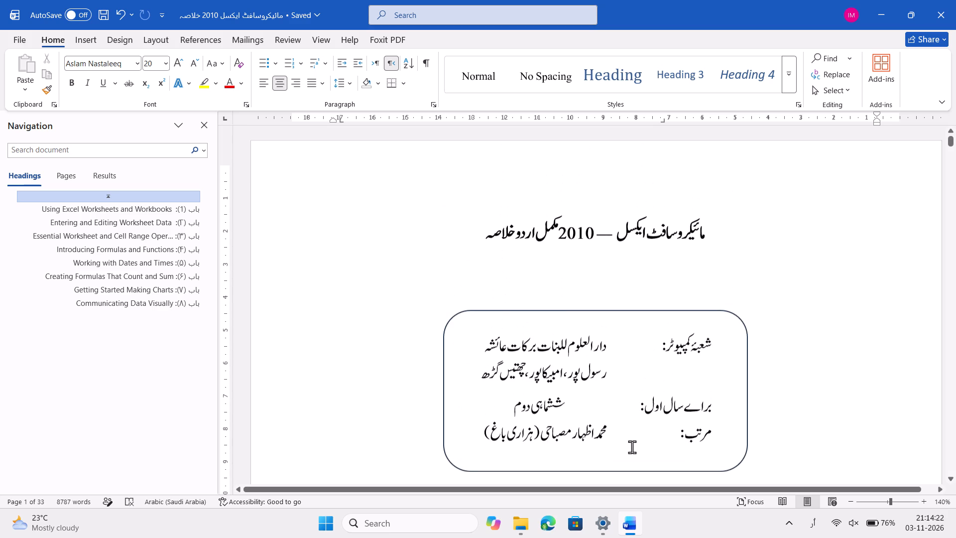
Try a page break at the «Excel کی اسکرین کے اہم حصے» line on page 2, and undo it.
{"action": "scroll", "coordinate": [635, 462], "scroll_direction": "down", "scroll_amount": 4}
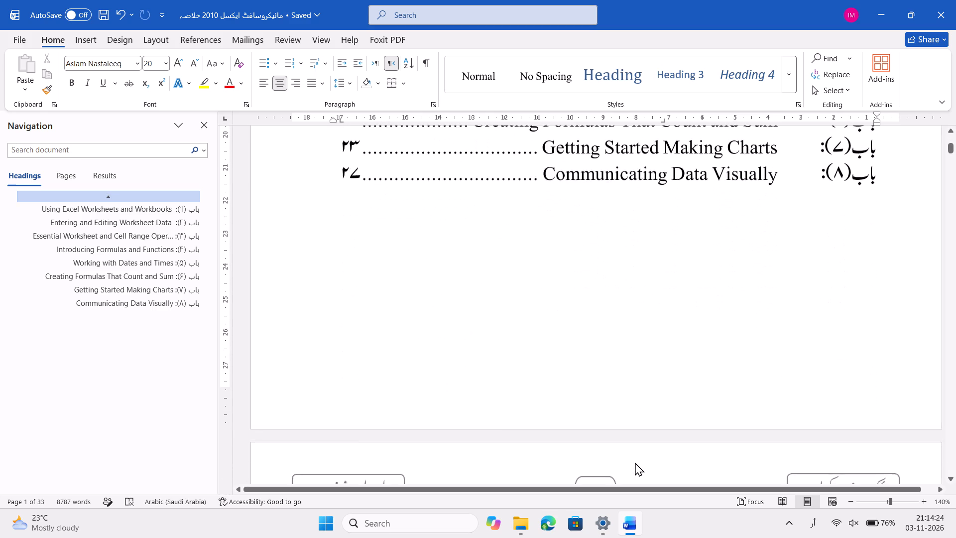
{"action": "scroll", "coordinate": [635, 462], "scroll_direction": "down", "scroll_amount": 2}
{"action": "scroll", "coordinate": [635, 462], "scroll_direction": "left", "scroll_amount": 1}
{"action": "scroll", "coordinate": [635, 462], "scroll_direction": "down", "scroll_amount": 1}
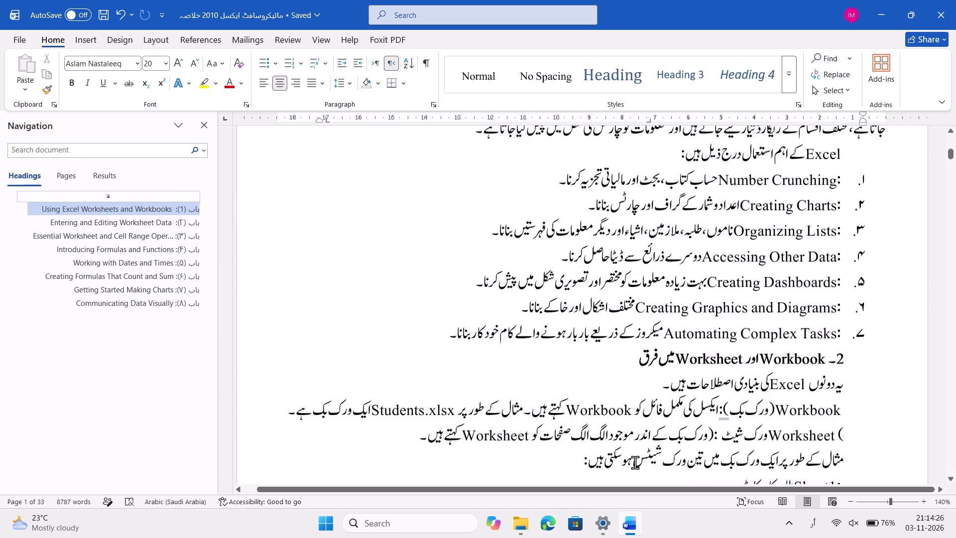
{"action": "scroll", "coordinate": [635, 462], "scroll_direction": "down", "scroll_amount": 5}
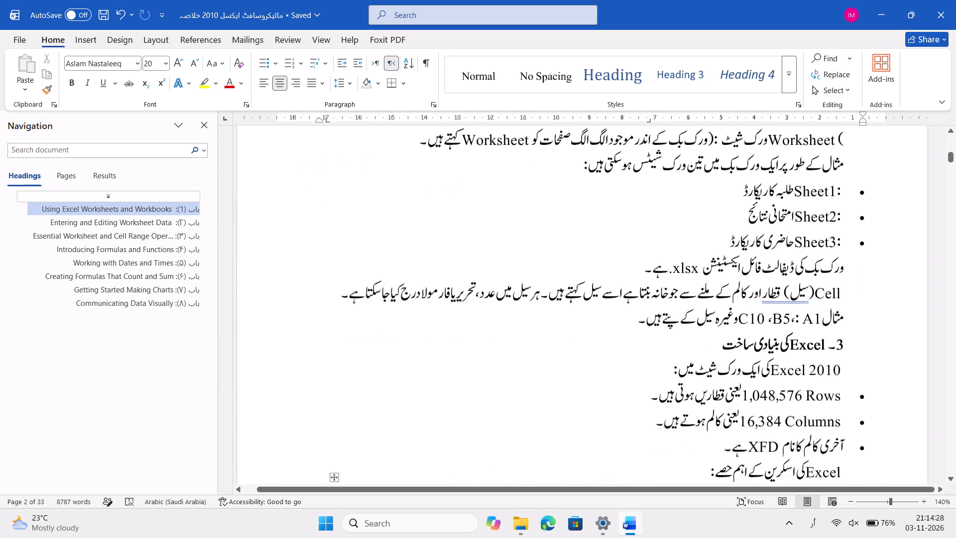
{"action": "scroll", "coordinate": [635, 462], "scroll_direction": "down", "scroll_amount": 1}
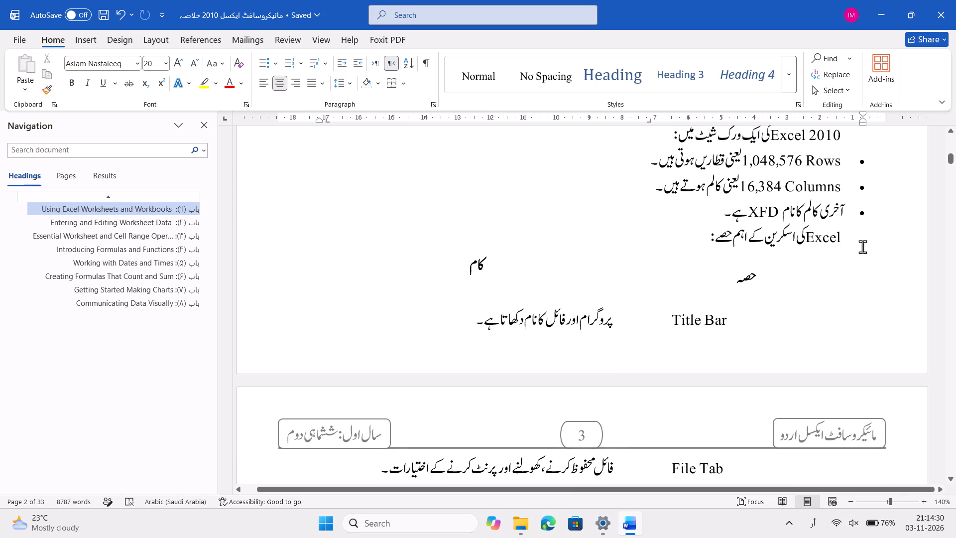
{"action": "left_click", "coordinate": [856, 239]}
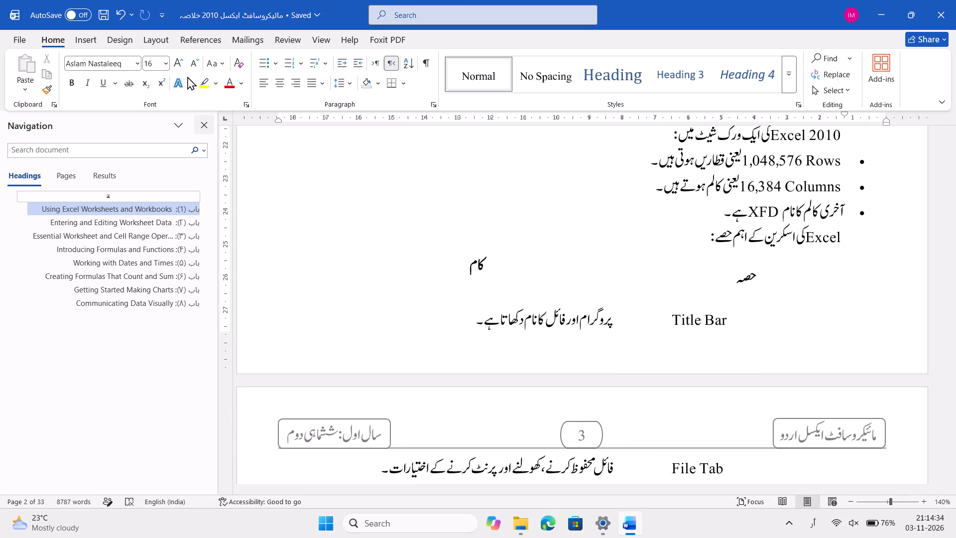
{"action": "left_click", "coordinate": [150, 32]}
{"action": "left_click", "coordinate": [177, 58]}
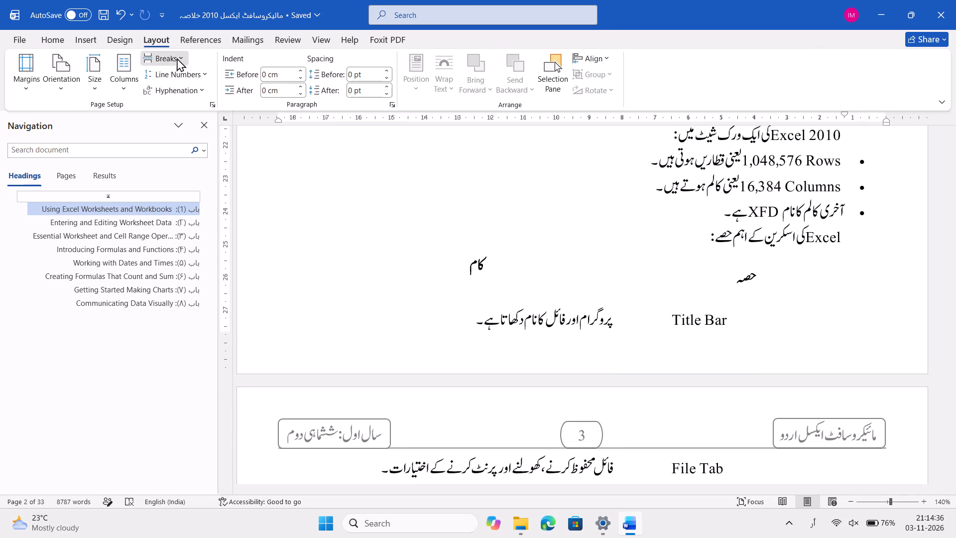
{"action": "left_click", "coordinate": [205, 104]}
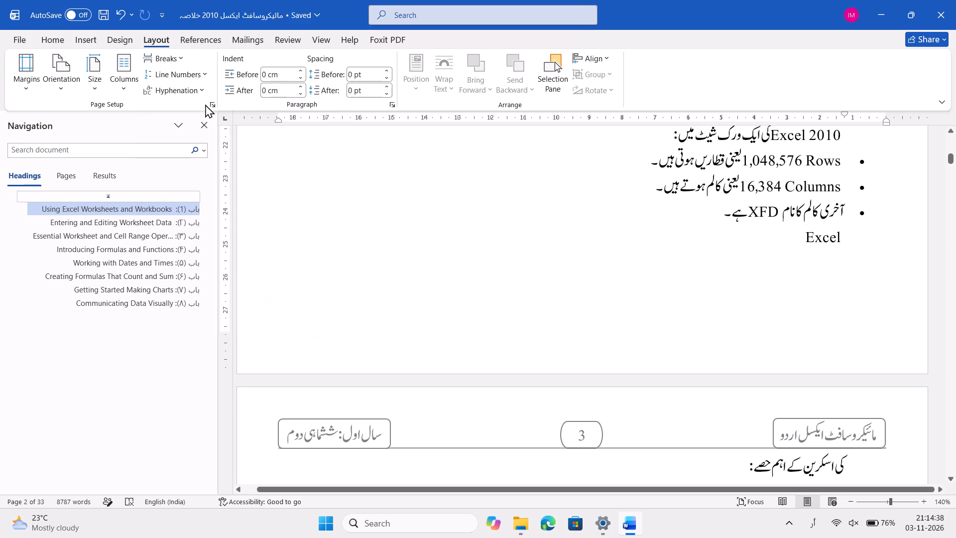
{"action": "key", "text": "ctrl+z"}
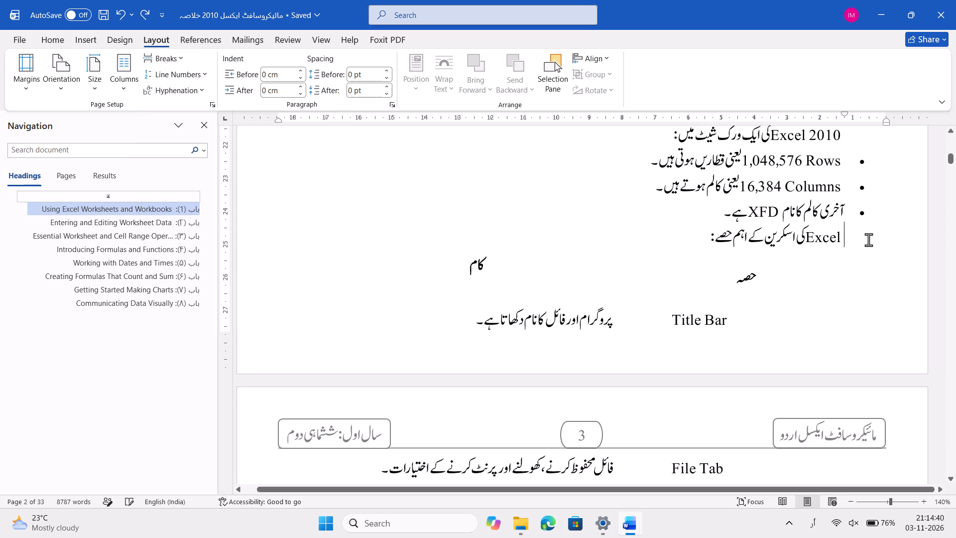
Retype the space after Excel in the «Excel کی اسکرین کے اہم حصے» line so the word meets the margin, and save the document.
{"action": "key", "text": "Home"}
{"action": "key", "text": "Left"}
{"action": "key", "text": "Left"}
{"action": "key", "text": "Left"}
{"action": "key", "text": "Left"}
{"action": "key", "text": "Left"}
{"action": "key", "text": "Left"}
{"action": "key", "text": "BackSpace"}
{"action": "key", "text": "space"}
{"action": "key", "text": "ctrl+s"}
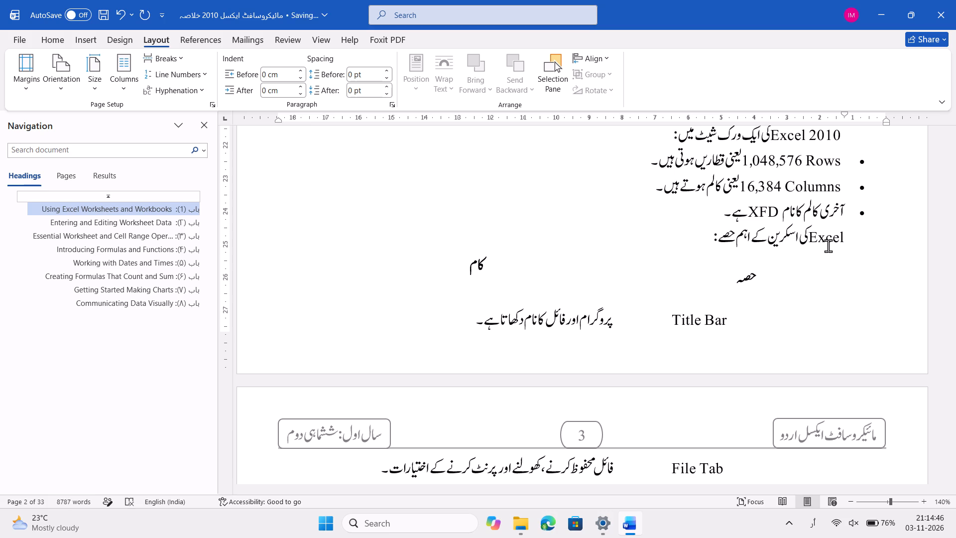
Insert a page break before the «Excel کی اسکرین کے اہم حصے» line so it starts page 3 with its table.
{"action": "key", "text": "Home"}
{"action": "key", "text": "Home"}
{"action": "key", "text": "Home"}
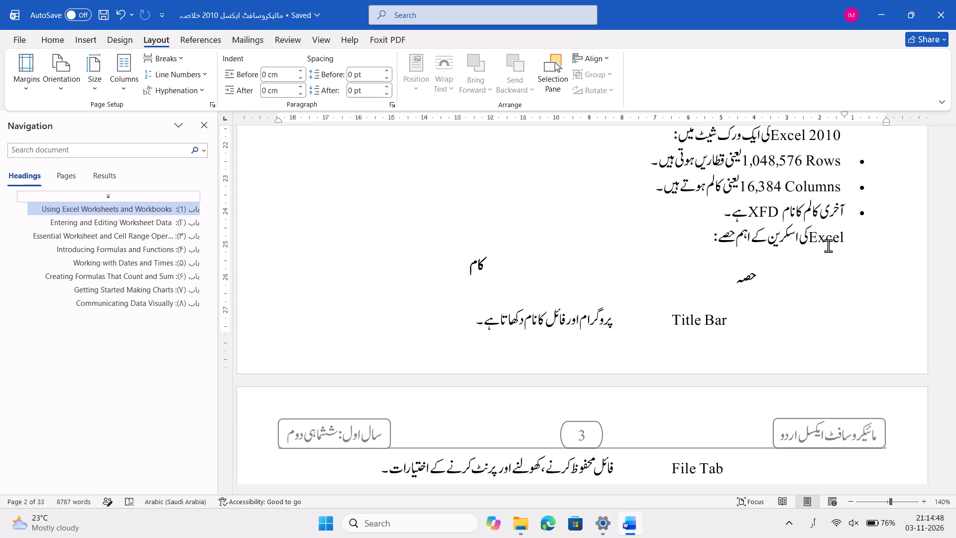
{"action": "left_click", "coordinate": [174, 57]}
{"action": "left_click", "coordinate": [203, 107]}
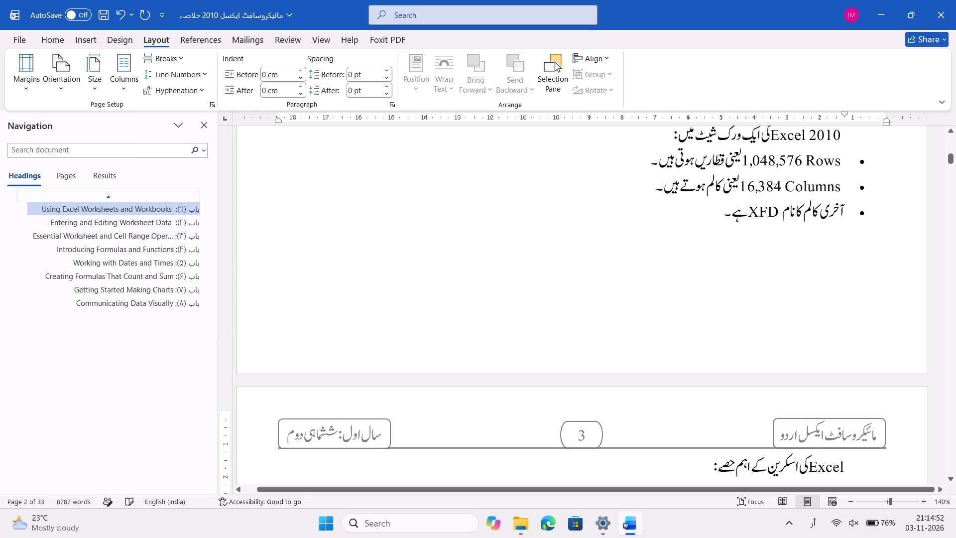
Check how the screen-parts table, the Ribbon tabs section and the shortcuts table flow across pages 3 and 4.
{"action": "scroll", "coordinate": [453, 275], "scroll_direction": "down", "scroll_amount": 2}
{"action": "scroll", "coordinate": [579, 287], "scroll_direction": "down", "scroll_amount": 2}
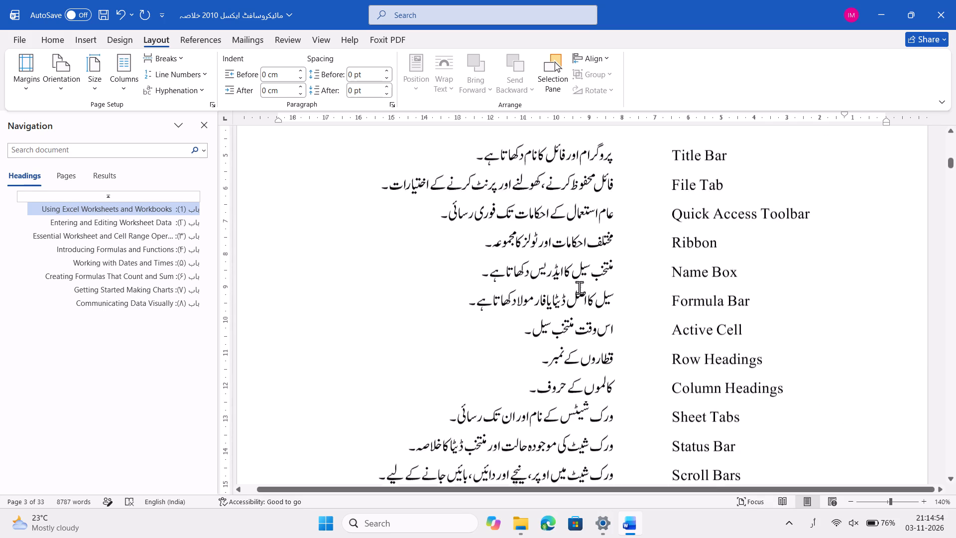
{"action": "scroll", "coordinate": [579, 287], "scroll_direction": "down", "scroll_amount": 2}
{"action": "scroll", "coordinate": [579, 287], "scroll_direction": "up", "scroll_amount": 1}
{"action": "scroll", "coordinate": [579, 287], "scroll_direction": "down", "scroll_amount": 1}
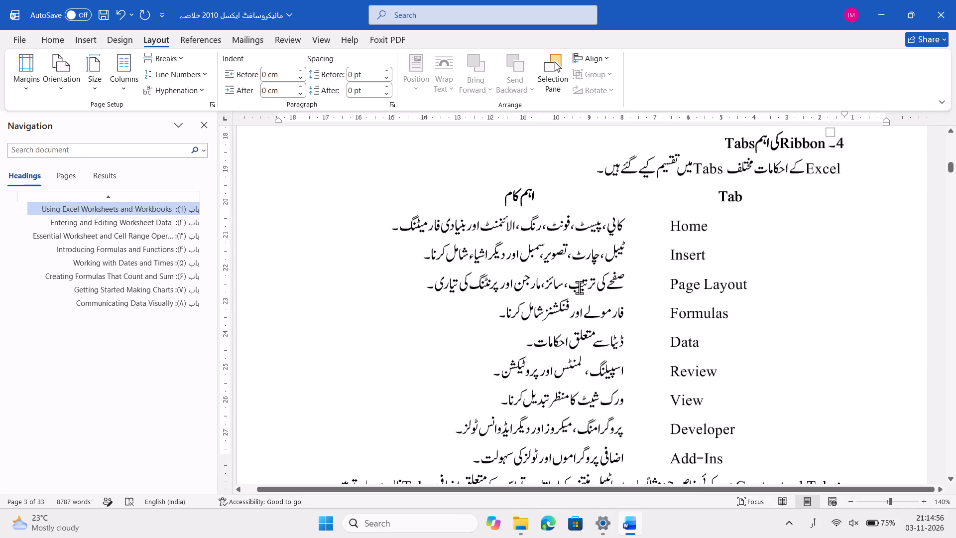
{"action": "scroll", "coordinate": [579, 287], "scroll_direction": "down", "scroll_amount": 3}
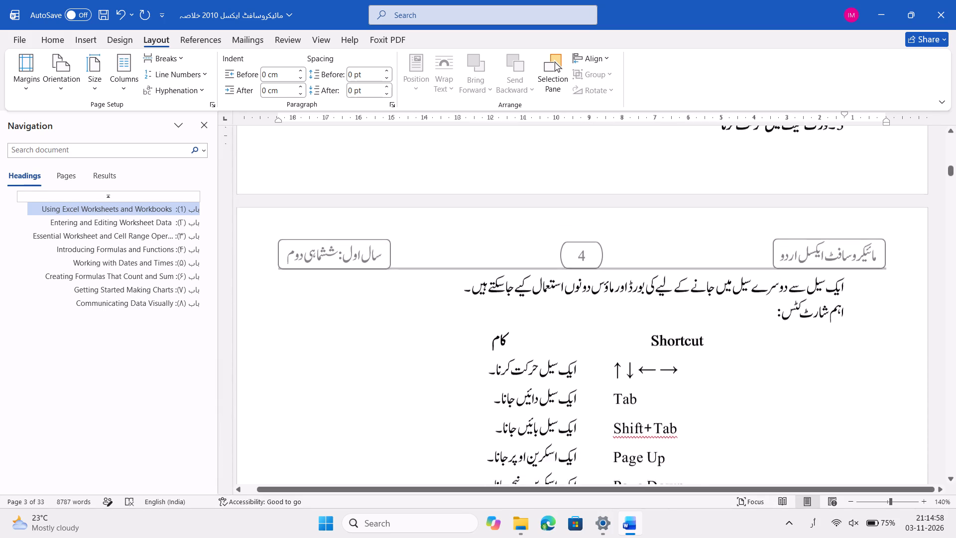
{"action": "scroll", "coordinate": [579, 287], "scroll_direction": "down", "scroll_amount": 1}
{"action": "scroll", "coordinate": [579, 287], "scroll_direction": "up", "scroll_amount": 1}
{"action": "scroll", "coordinate": [579, 287], "scroll_direction": "down", "scroll_amount": 2}
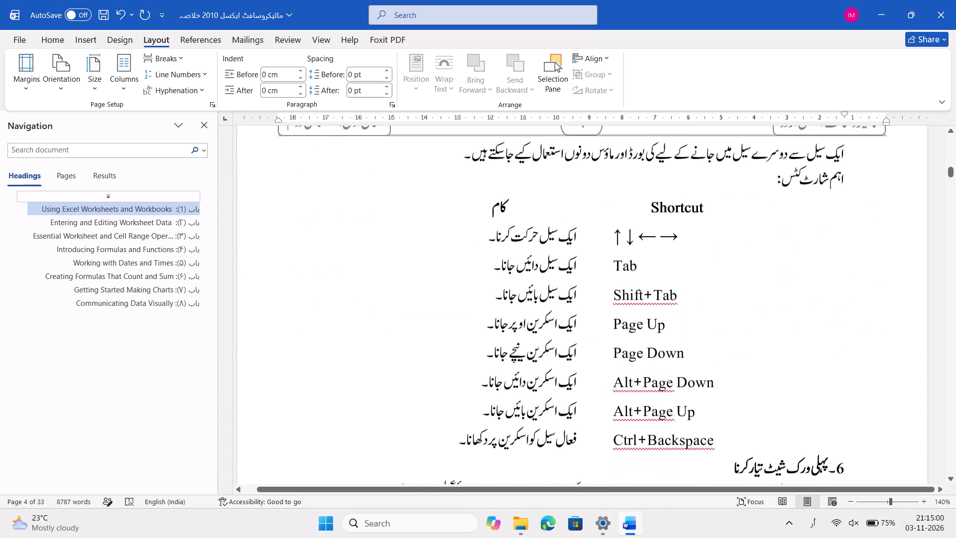
{"action": "scroll", "coordinate": [579, 287], "scroll_direction": "up", "scroll_amount": 6}
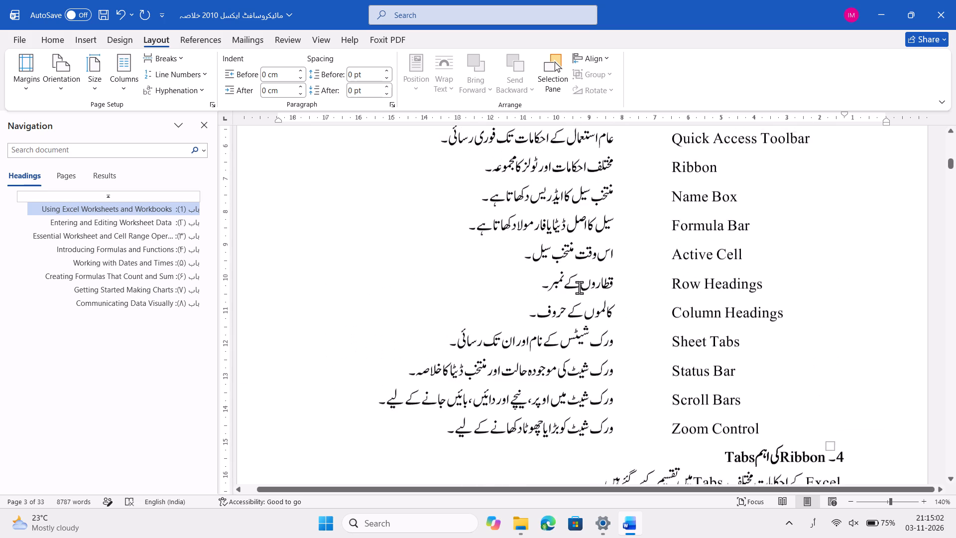
{"action": "scroll", "coordinate": [579, 287], "scroll_direction": "up", "scroll_amount": 2}
{"action": "scroll", "coordinate": [579, 287], "scroll_direction": "down", "scroll_amount": 3}
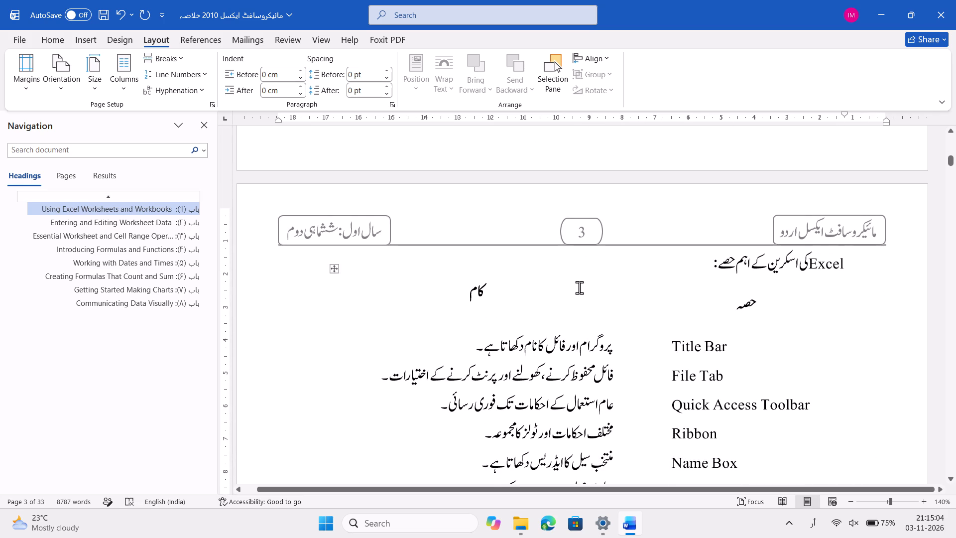
Check the paragraph spacing settings of the whole Excel screen-parts table on page 3.
{"action": "left_click", "coordinate": [668, 361]}
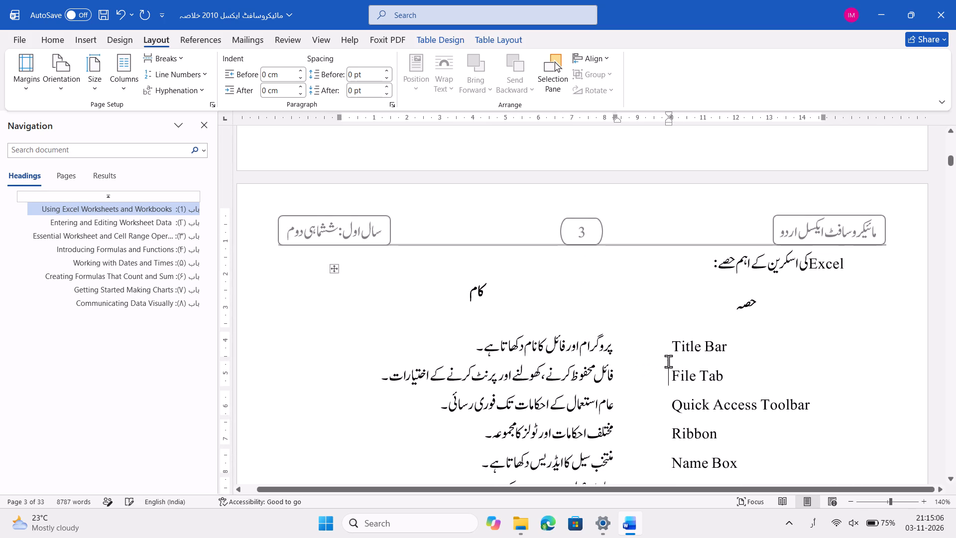
{"action": "left_click", "coordinate": [336, 267]}
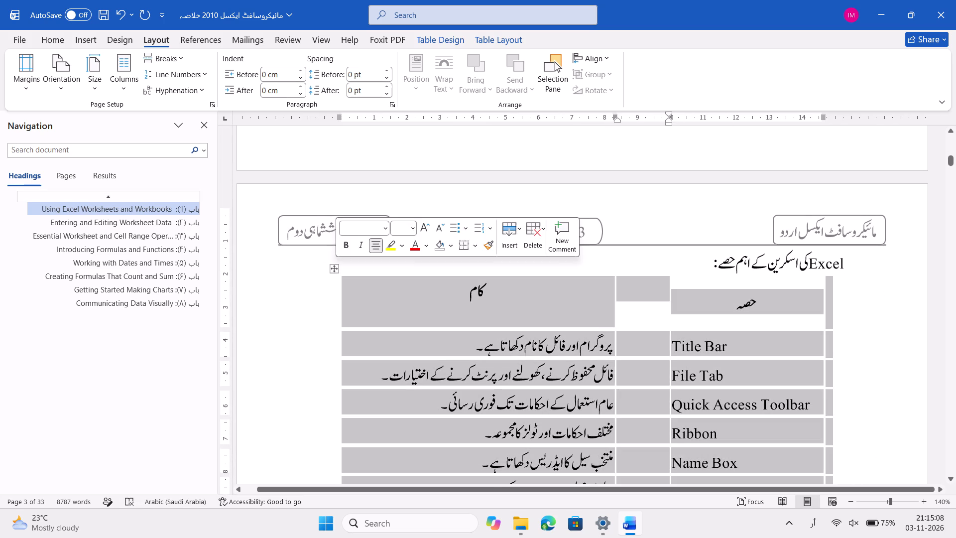
{"action": "left_click", "coordinate": [391, 105]}
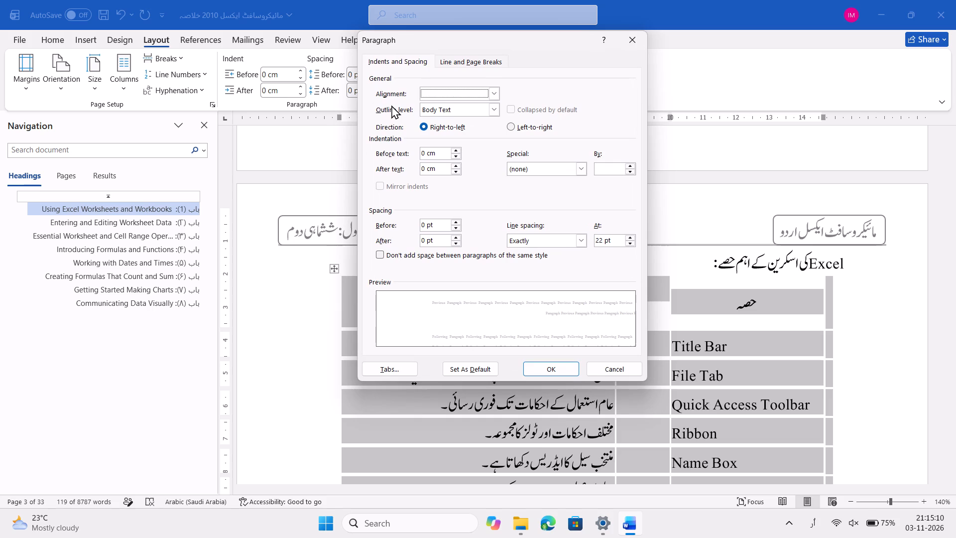
{"action": "left_click", "coordinate": [618, 370]}
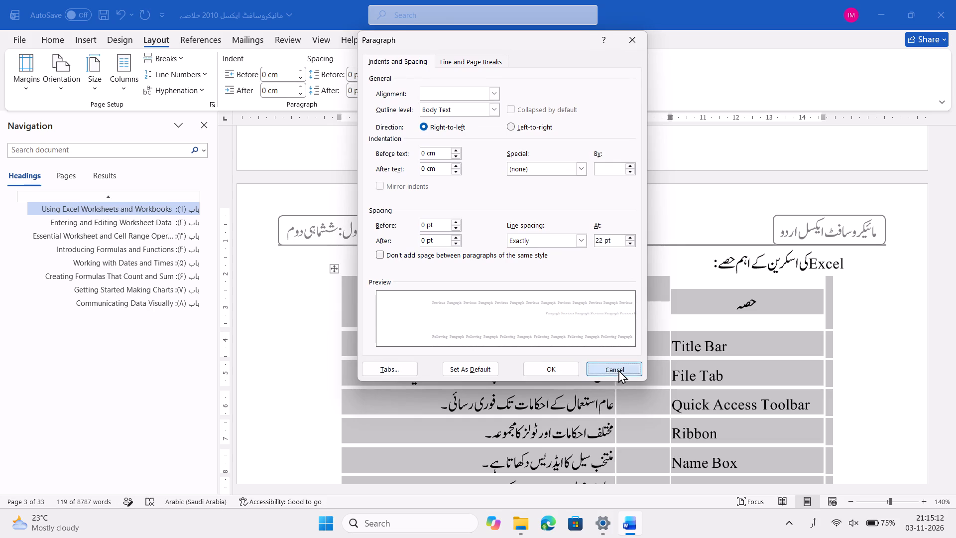
{"action": "left_click", "coordinate": [645, 316]}
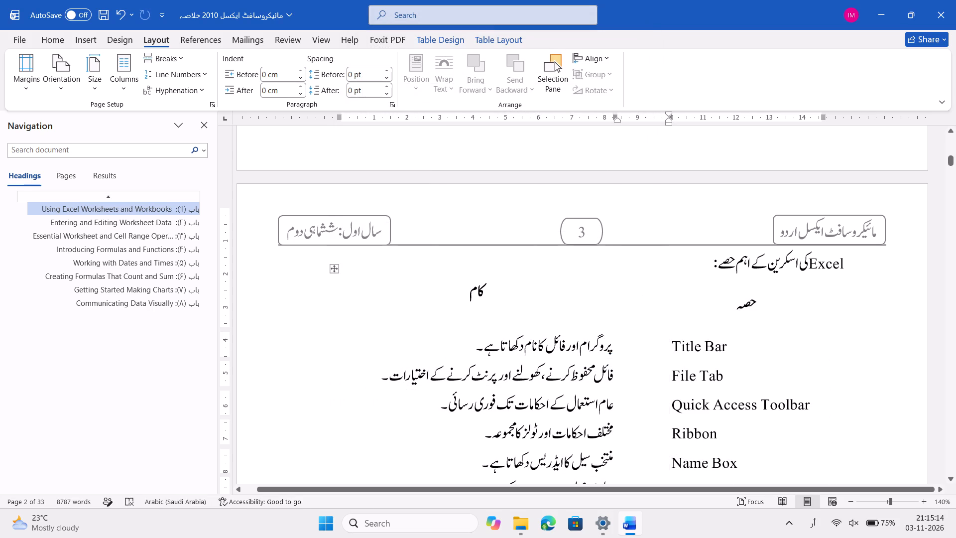
Delete the empty line under «کام» in the header row of page 3's screen-parts table, and save the document.
{"action": "key", "text": "ctrl+s"}
{"action": "scroll", "coordinate": [645, 316], "scroll_direction": "up", "scroll_amount": 2}
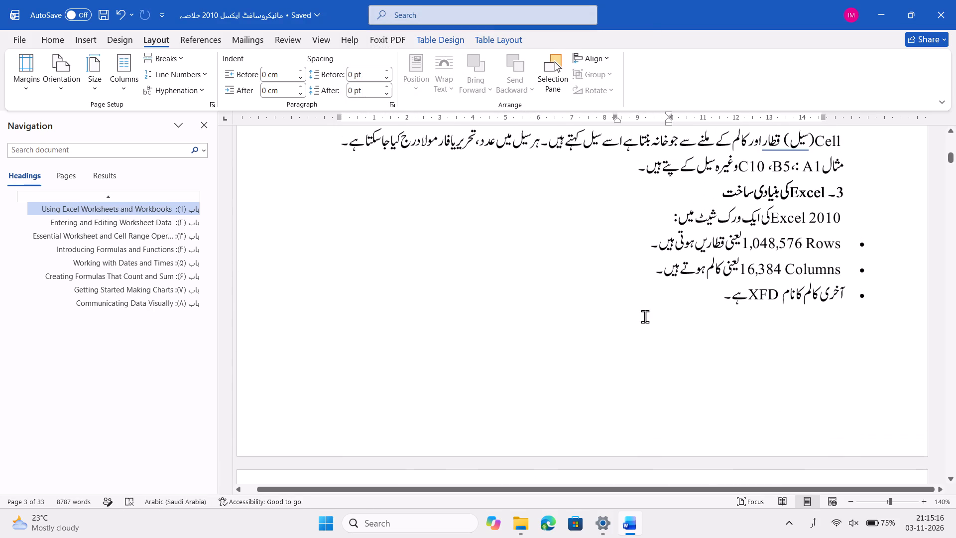
{"action": "scroll", "coordinate": [645, 316], "scroll_direction": "down", "scroll_amount": 1}
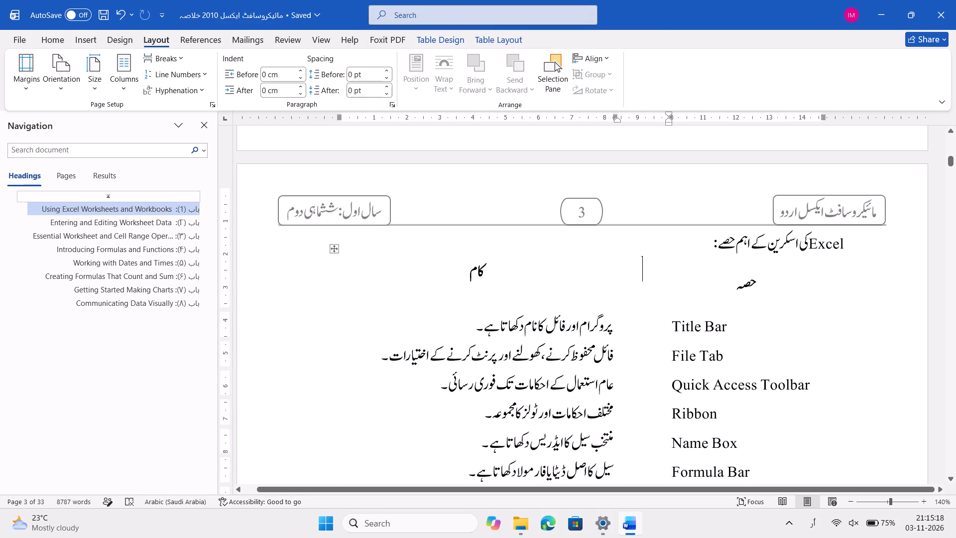
{"action": "left_click", "coordinate": [335, 249]}
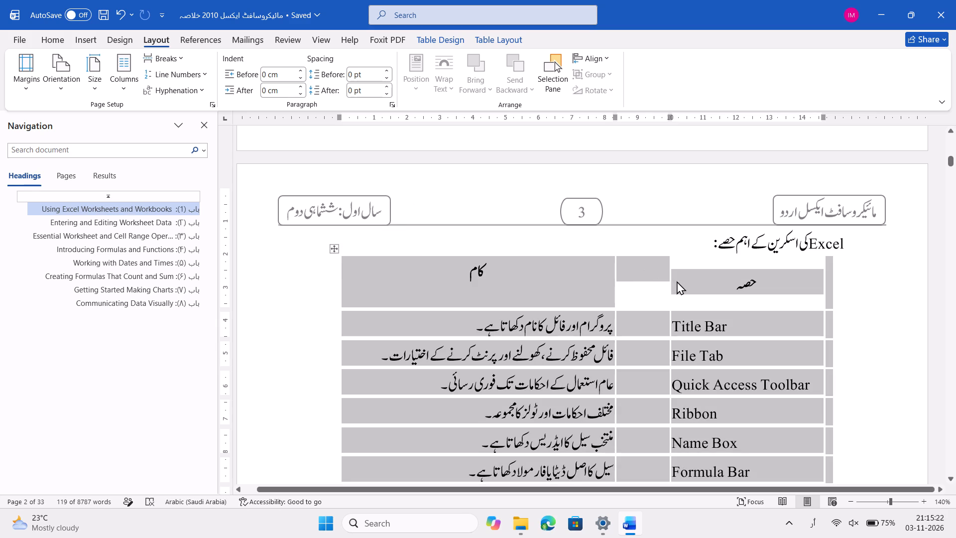
{"action": "left_click", "coordinate": [529, 287]}
{"action": "key", "text": "BackSpace"}
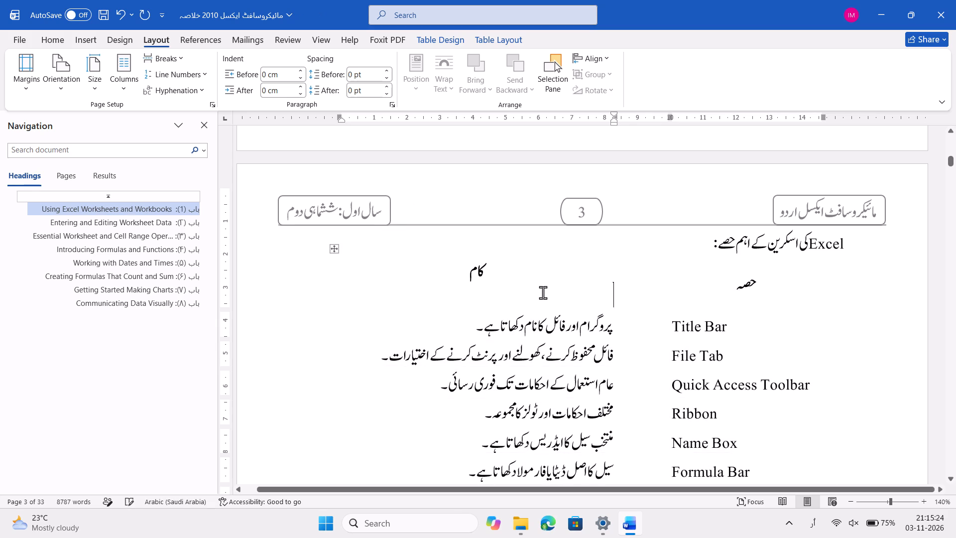
{"action": "key", "text": "BackSpace"}
{"action": "left_click", "coordinate": [576, 249]}
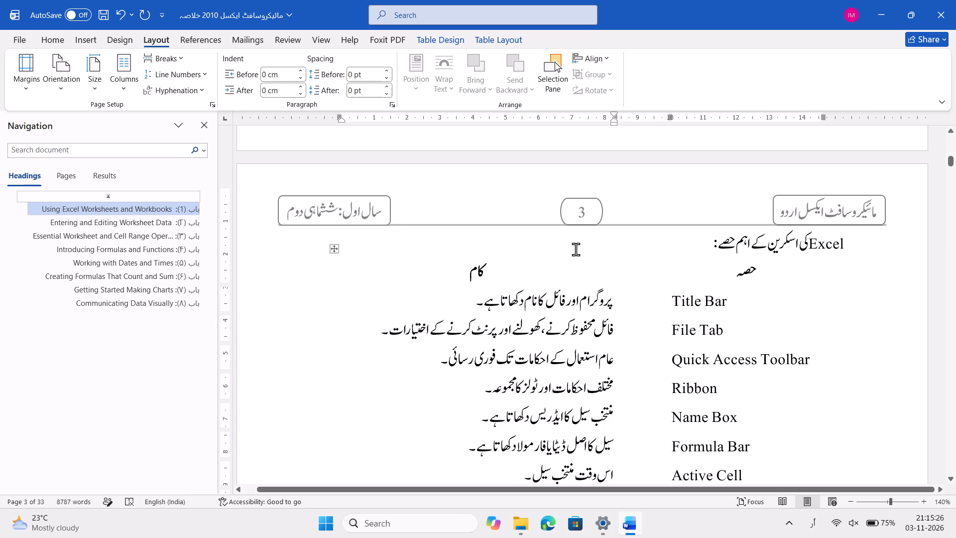
{"action": "key", "text": "ctrl+s"}
Check the break between pages 3 and 4 and recheck the contents table and title page, saving the document.
{"action": "left_click", "coordinate": [492, 266]}
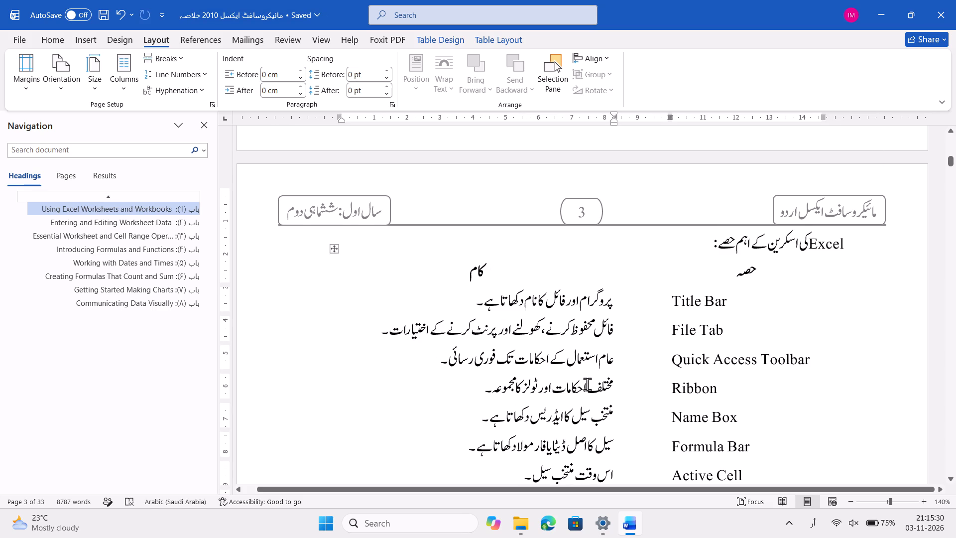
{"action": "scroll", "coordinate": [587, 384], "scroll_direction": "down", "scroll_amount": 4}
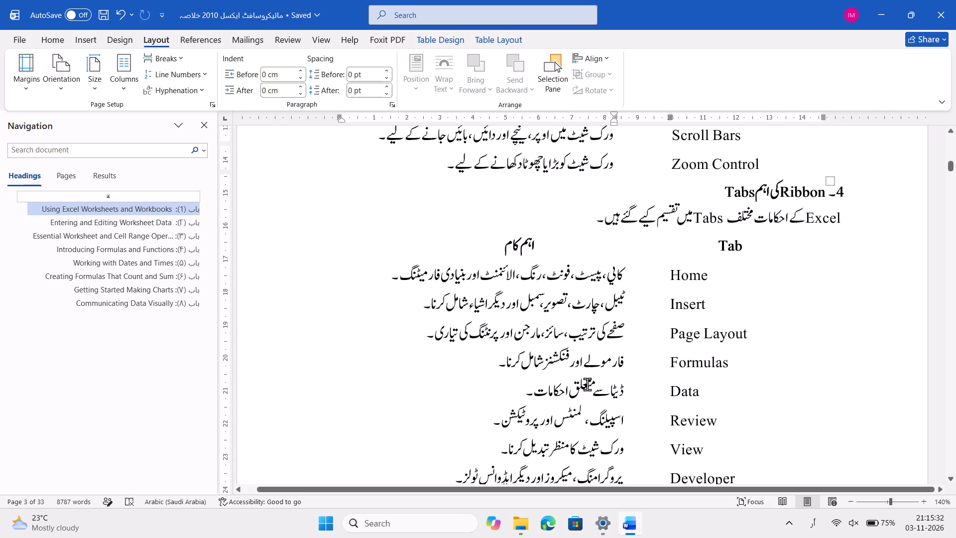
{"action": "scroll", "coordinate": [587, 384], "scroll_direction": "down", "scroll_amount": 2}
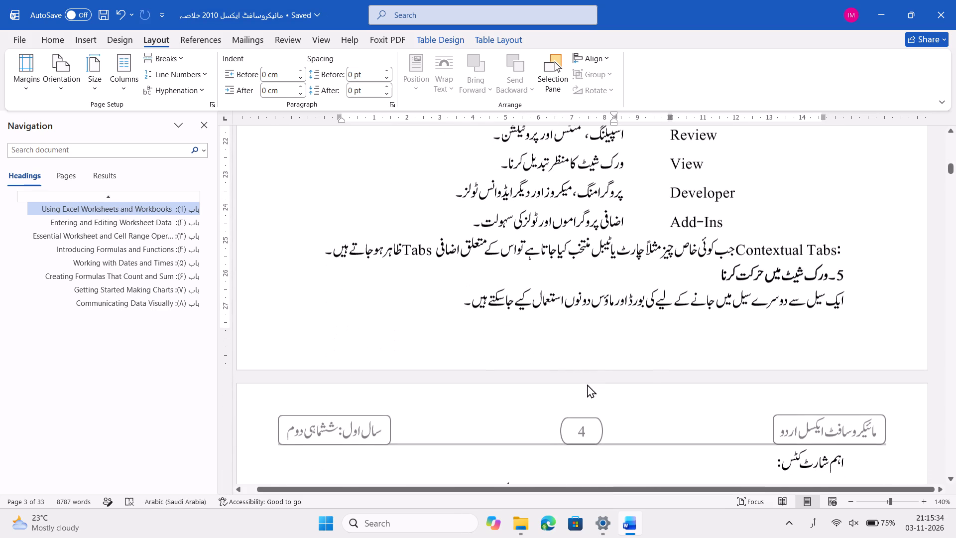
{"action": "scroll", "coordinate": [587, 384], "scroll_direction": "up", "scroll_amount": 8}
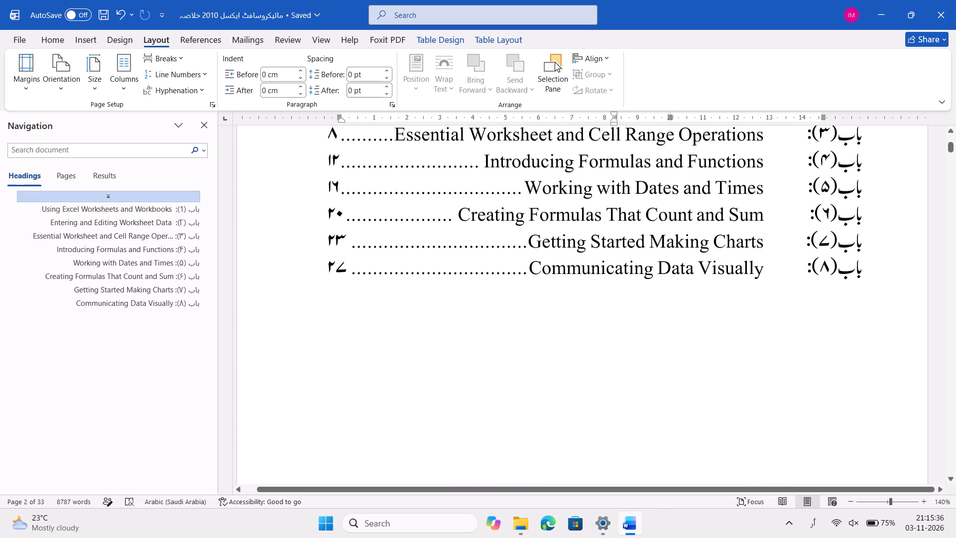
{"action": "scroll", "coordinate": [587, 384], "scroll_direction": "up", "scroll_amount": 4}
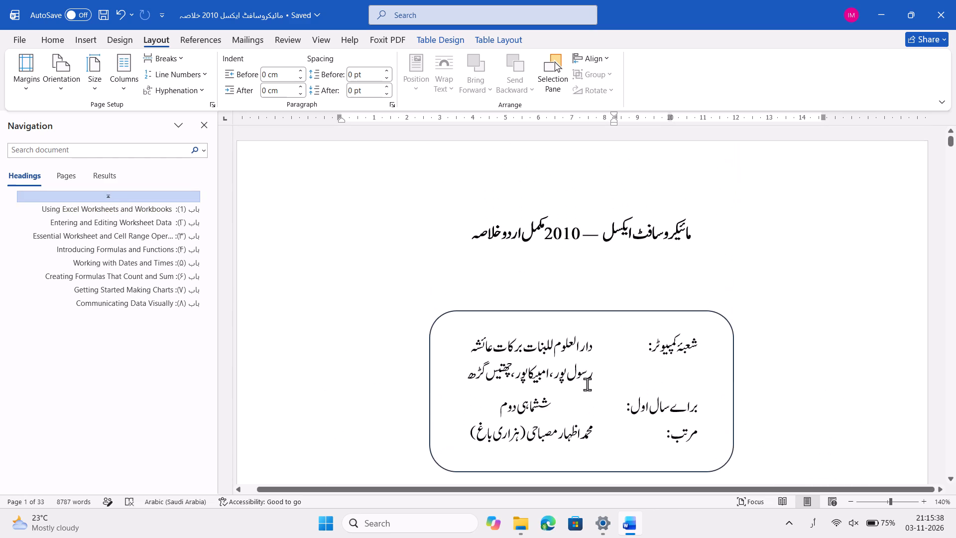
{"action": "left_click", "coordinate": [605, 273]}
{"action": "key", "text": "ctrl+s"}
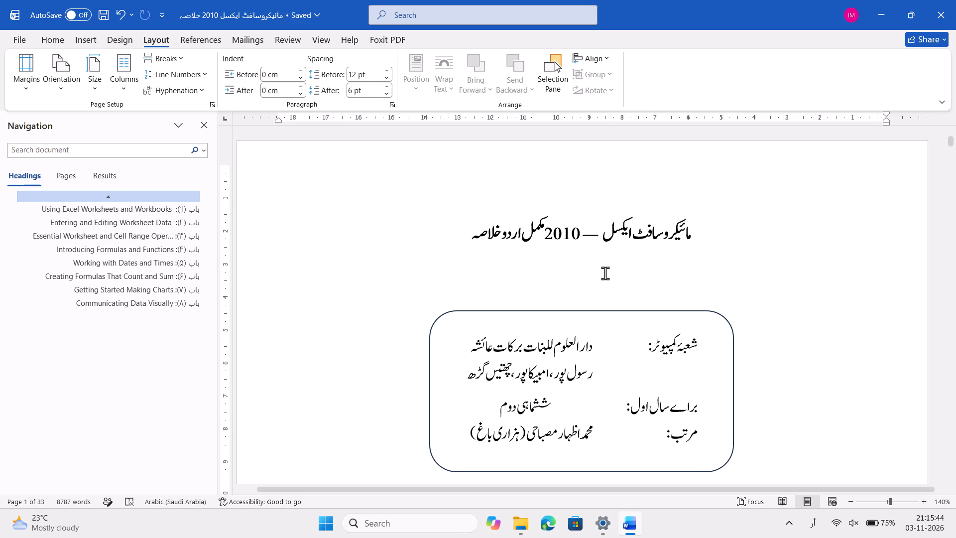
{"action": "scroll", "coordinate": [605, 273], "scroll_direction": "up", "scroll_amount": 1}
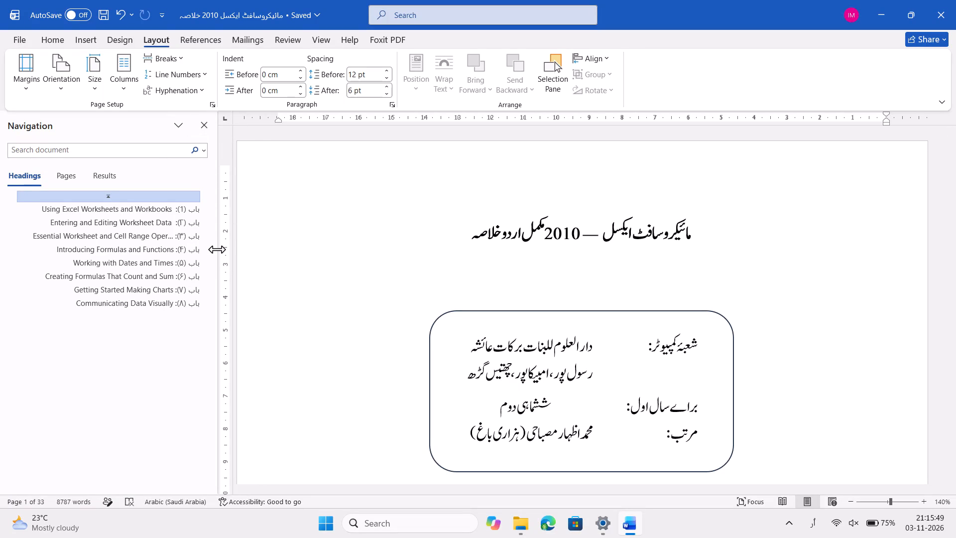
Widen the navigation pane just enough to show the full chapter 3 heading, Essential Worksheet and Cell Range Operations.
{"action": "left_click_drag", "start_coordinate": [217, 249], "coordinate": [224, 248]}
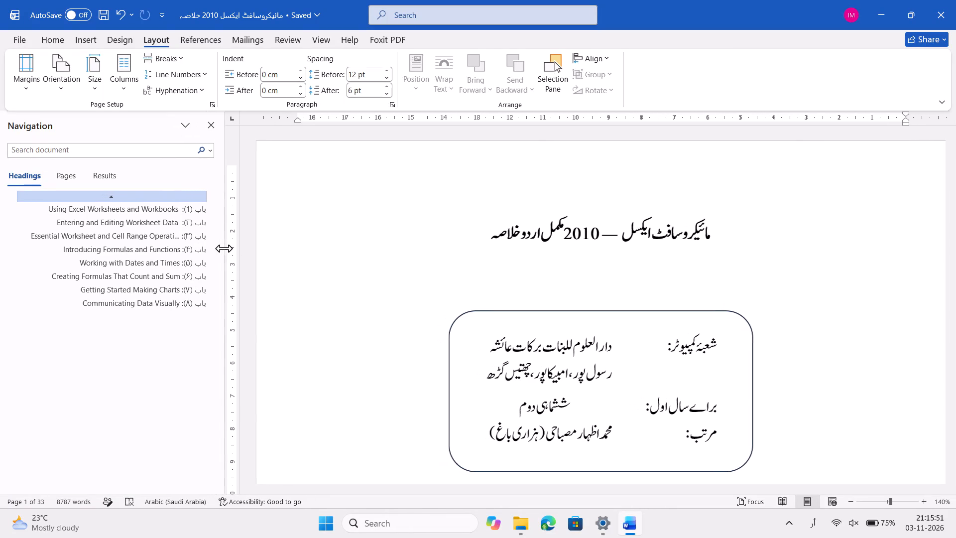
{"action": "left_click_drag", "start_coordinate": [224, 248], "coordinate": [219, 251]}
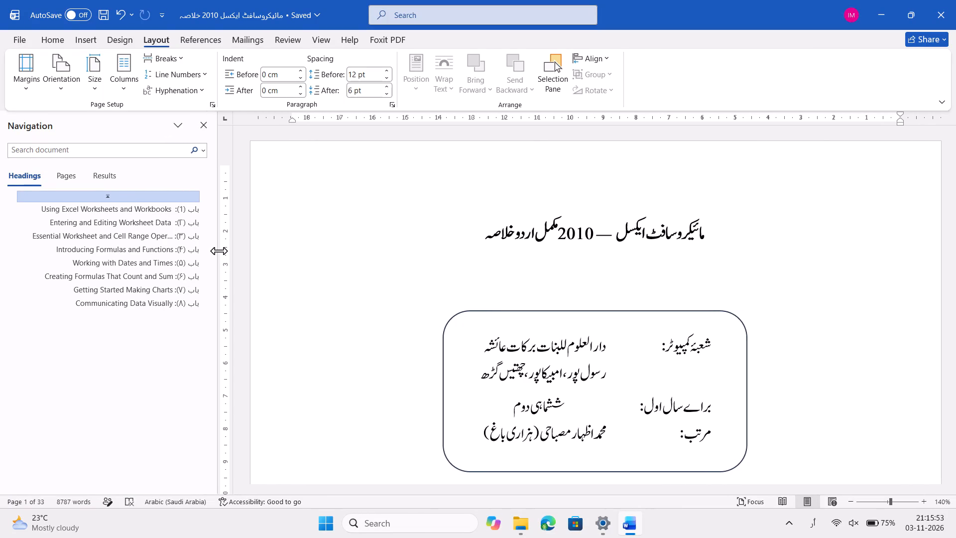
{"action": "left_click_drag", "start_coordinate": [219, 251], "coordinate": [244, 252]}
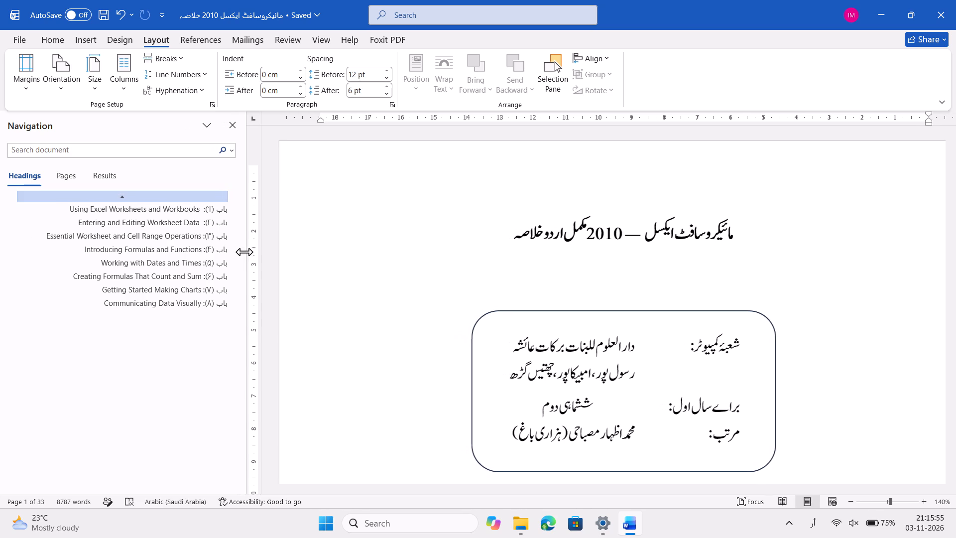
{"action": "left_click_drag", "start_coordinate": [244, 252], "coordinate": [230, 254]}
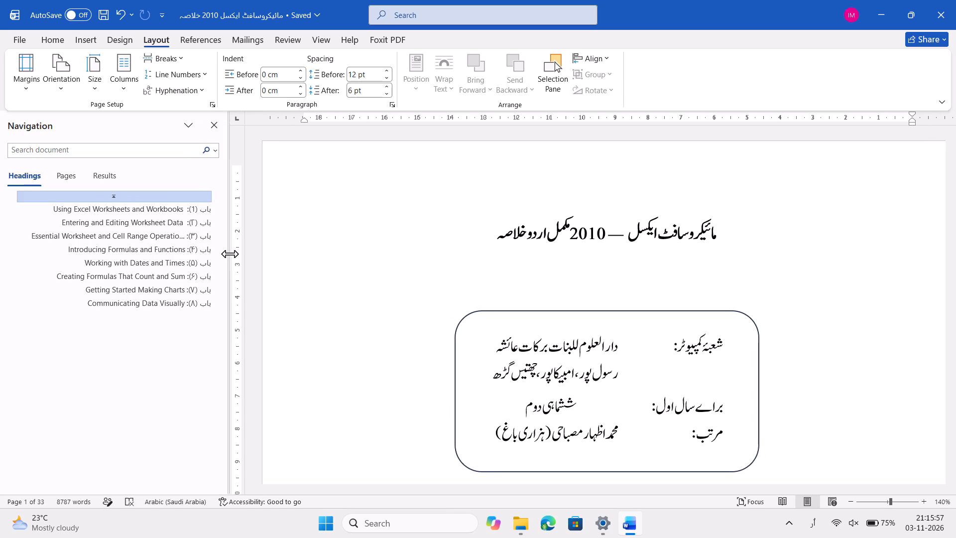
{"action": "left_click_drag", "start_coordinate": [230, 254], "coordinate": [230, 253]}
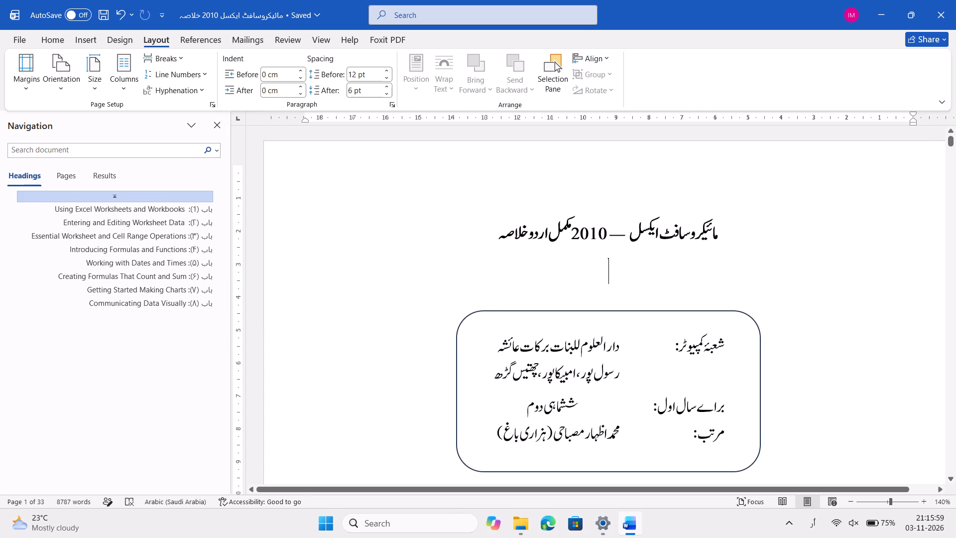
Review the layout from the contents table through chapter 1 to the break between pages 3 and 4.
{"action": "scroll", "coordinate": [717, 287], "scroll_direction": "down", "scroll_amount": 4}
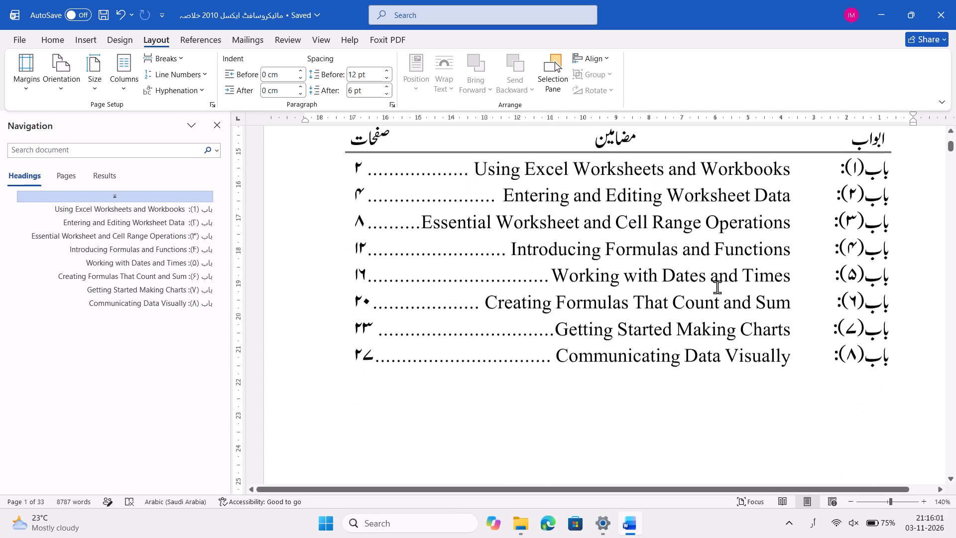
{"action": "scroll", "coordinate": [717, 287], "scroll_direction": "down", "scroll_amount": 3}
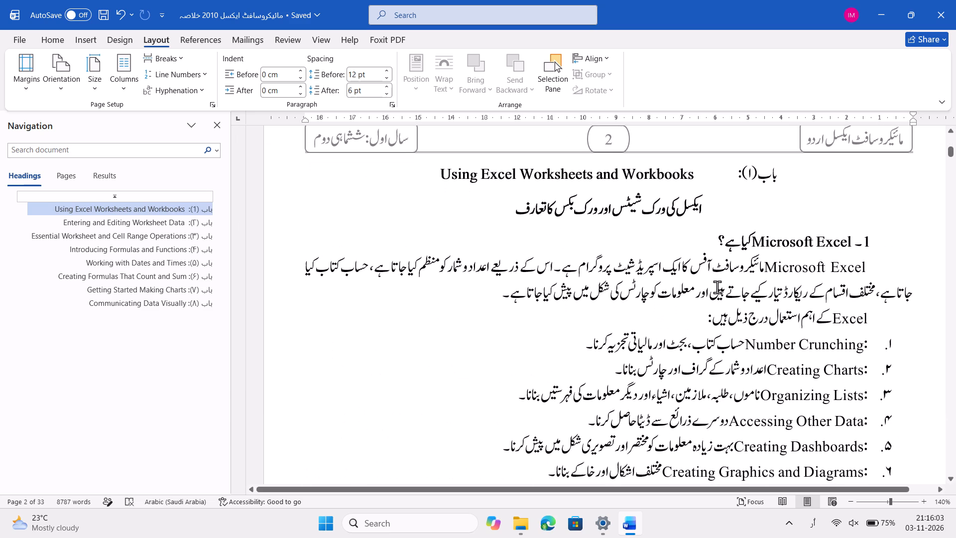
{"action": "scroll", "coordinate": [717, 287], "scroll_direction": "down", "scroll_amount": 3}
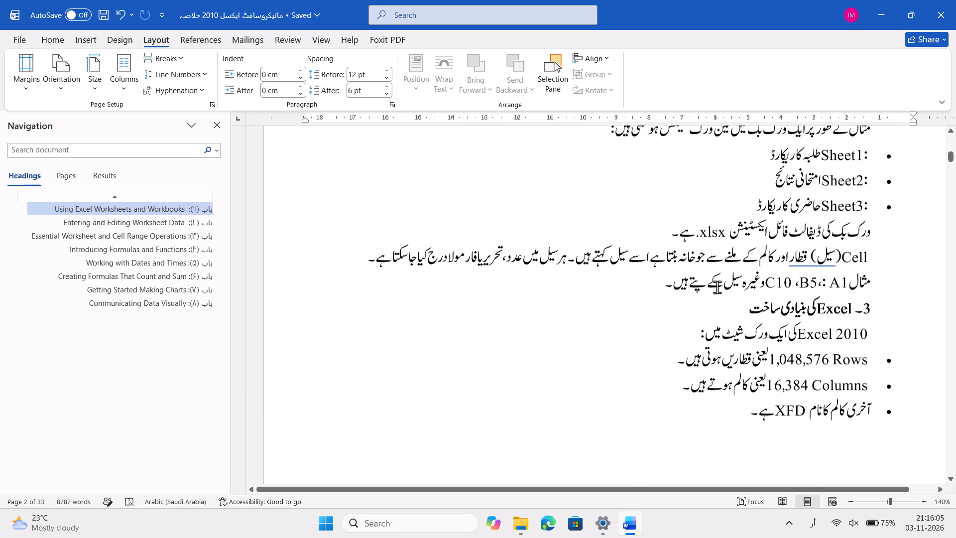
{"action": "scroll", "coordinate": [717, 287], "scroll_direction": "down", "scroll_amount": 3}
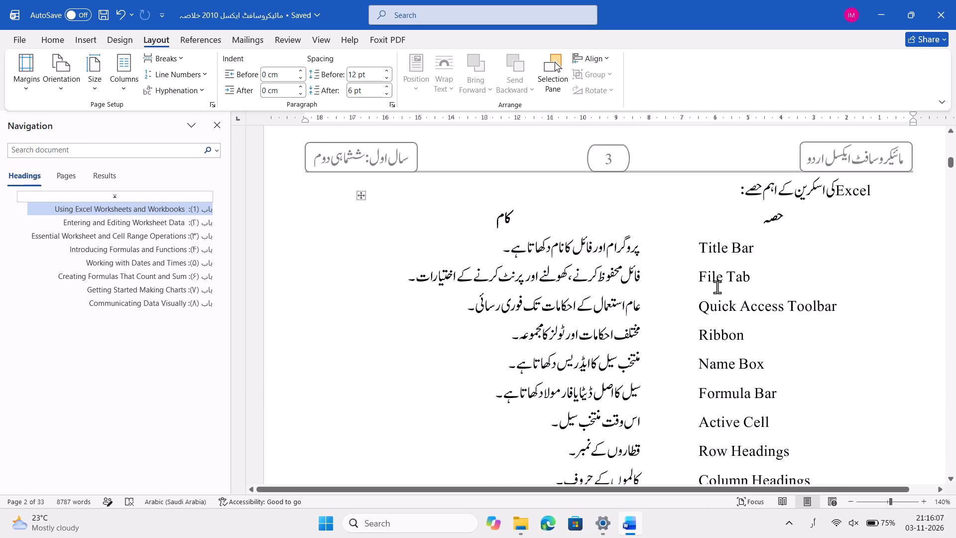
{"action": "scroll", "coordinate": [717, 287], "scroll_direction": "down", "scroll_amount": 4}
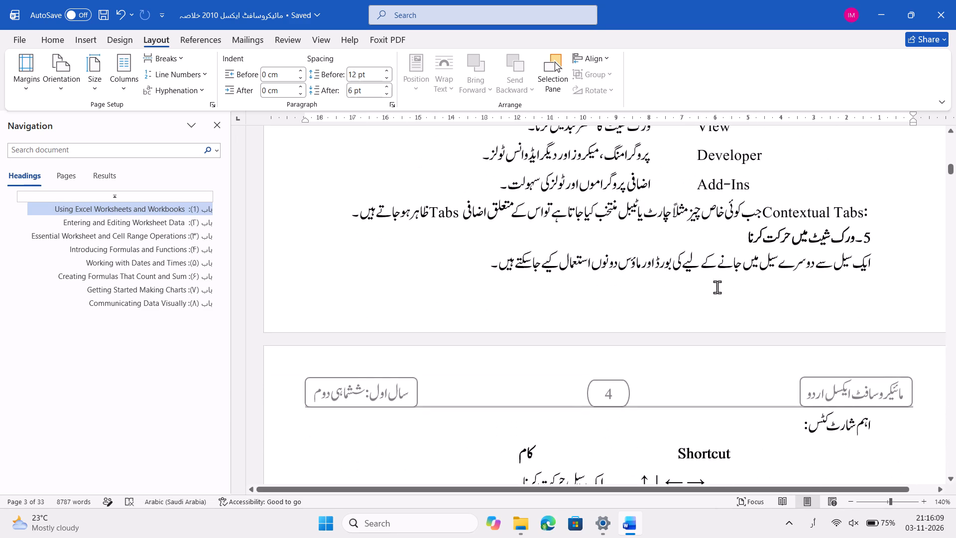
Review the layout from page 4's shortcuts table across the break before chapter 2 to chapter 2's cell-editing section.
{"action": "scroll", "coordinate": [717, 287], "scroll_direction": "down", "scroll_amount": 4}
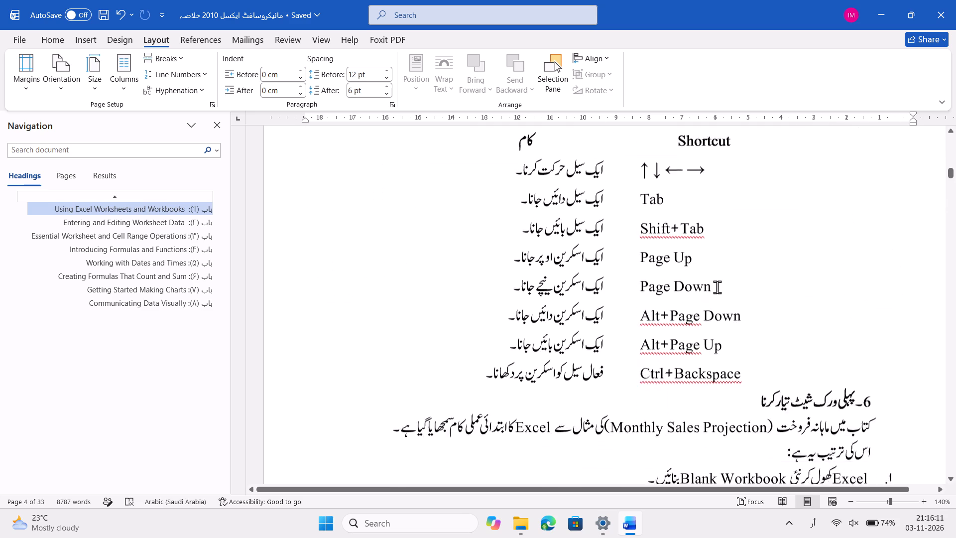
{"action": "scroll", "coordinate": [717, 287], "scroll_direction": "down", "scroll_amount": 4}
{"action": "scroll", "coordinate": [717, 287], "scroll_direction": "up", "scroll_amount": 1}
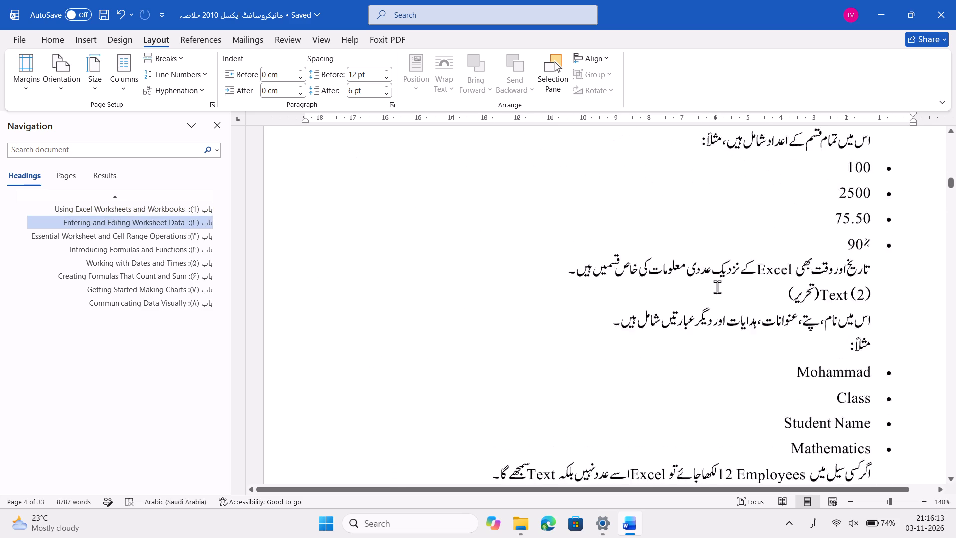
{"action": "scroll", "coordinate": [717, 287], "scroll_direction": "up", "scroll_amount": 2}
{"action": "scroll", "coordinate": [717, 287], "scroll_direction": "down", "scroll_amount": 1}
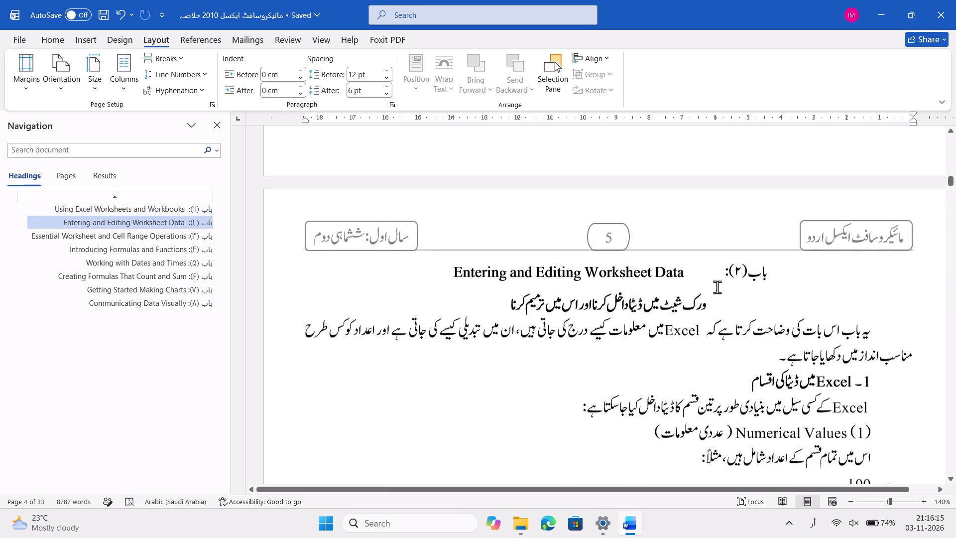
{"action": "scroll", "coordinate": [717, 287], "scroll_direction": "up", "scroll_amount": 2}
{"action": "scroll", "coordinate": [717, 287], "scroll_direction": "down", "scroll_amount": 2}
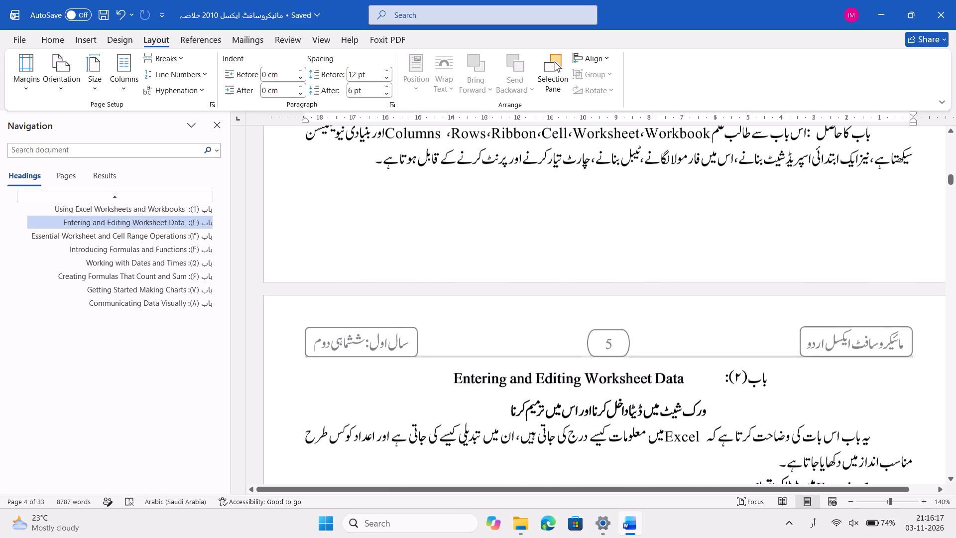
{"action": "scroll", "coordinate": [717, 287], "scroll_direction": "down", "scroll_amount": 4}
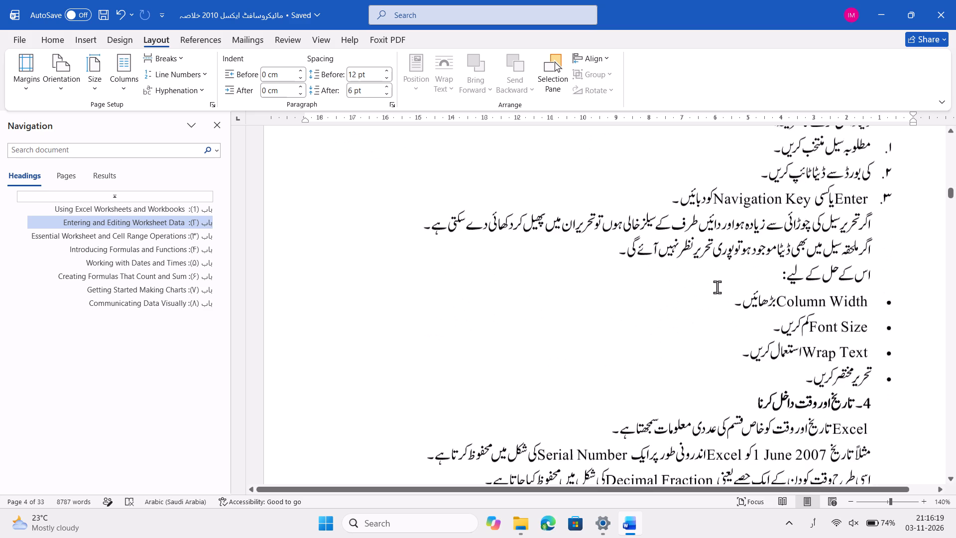
{"action": "scroll", "coordinate": [717, 287], "scroll_direction": "down", "scroll_amount": 1}
{"action": "scroll", "coordinate": [717, 287], "scroll_direction": "down", "scroll_amount": 1, "text": "ctrl"}
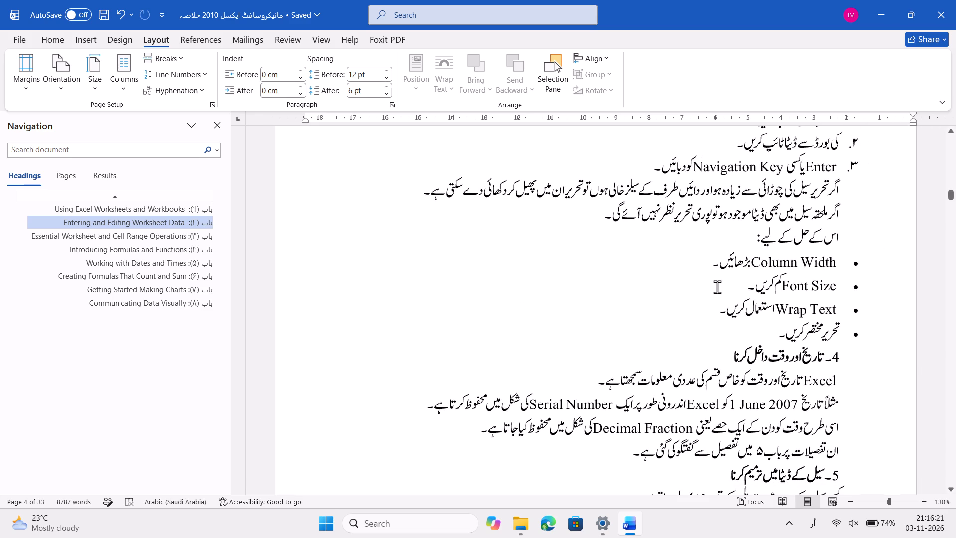
{"action": "scroll", "coordinate": [717, 287], "scroll_direction": "down", "scroll_amount": 1}
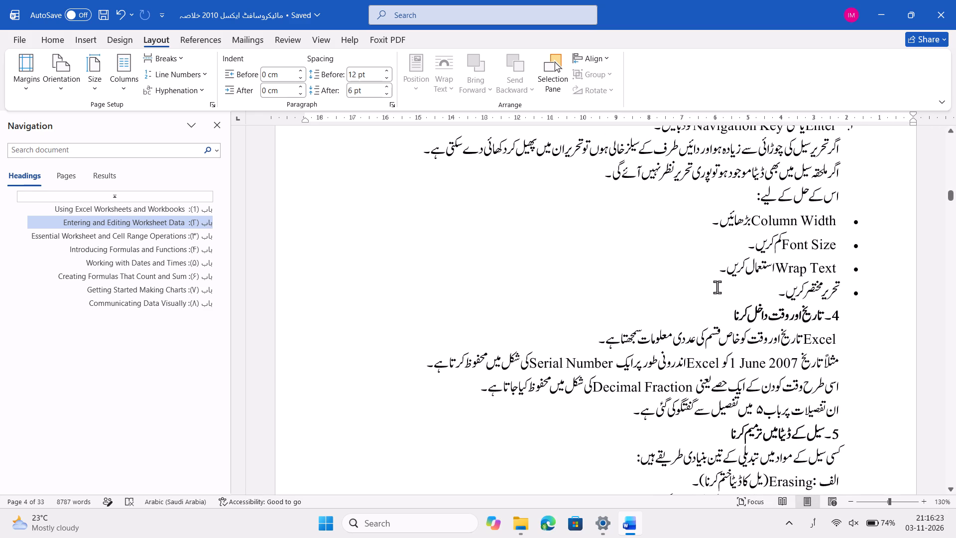
Recheck the title page and chapter 1's pages down to the Excel structure section on page 2.
{"action": "scroll", "coordinate": [717, 287], "scroll_direction": "up", "scroll_amount": 10}
{"action": "scroll", "coordinate": [717, 287], "scroll_direction": "up", "scroll_amount": 15}
{"action": "scroll", "coordinate": [717, 287], "scroll_direction": "down", "scroll_amount": 2}
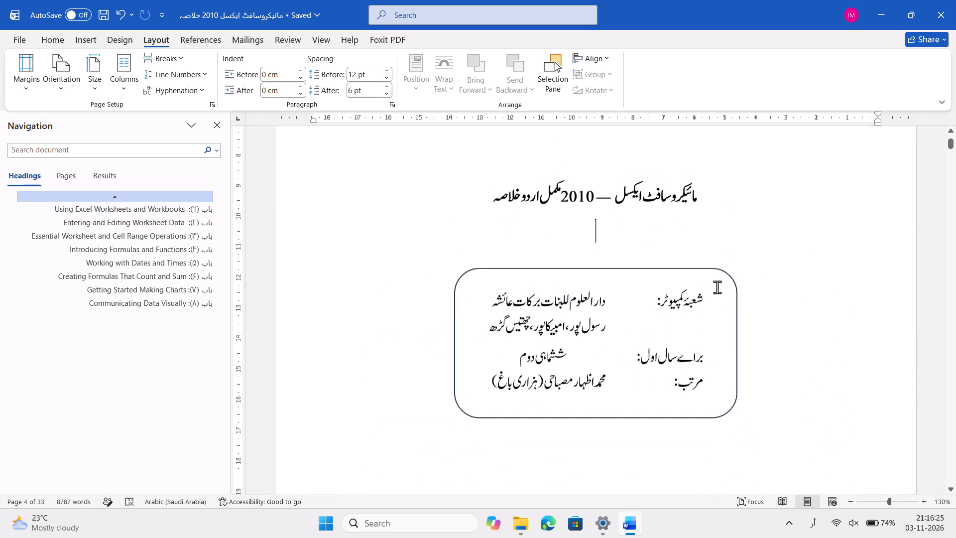
{"action": "scroll", "coordinate": [717, 287], "scroll_direction": "down", "scroll_amount": 5}
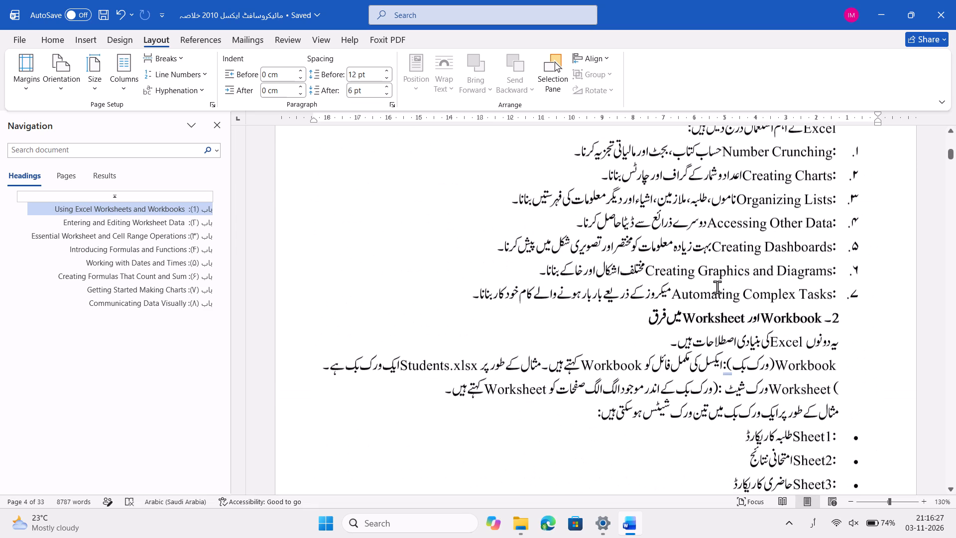
{"action": "scroll", "coordinate": [717, 287], "scroll_direction": "down", "scroll_amount": 2}
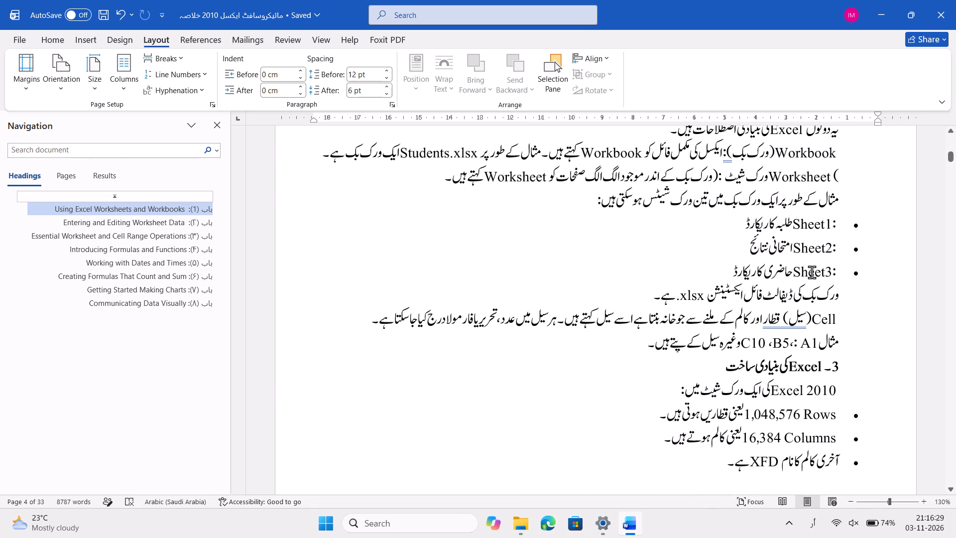
{"action": "scroll", "coordinate": [889, 280], "scroll_direction": "up", "scroll_amount": 1, "text": "ctrl"}
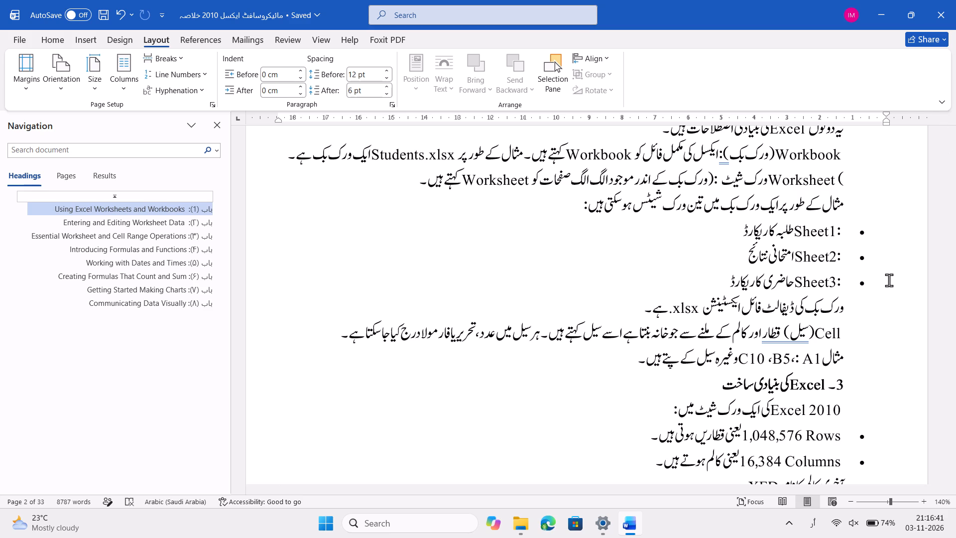
Compare the paragraph indents of the Sheet1 bullet and the .xlsx extension line below the list on page 2.
{"action": "left_click", "coordinate": [858, 306]}
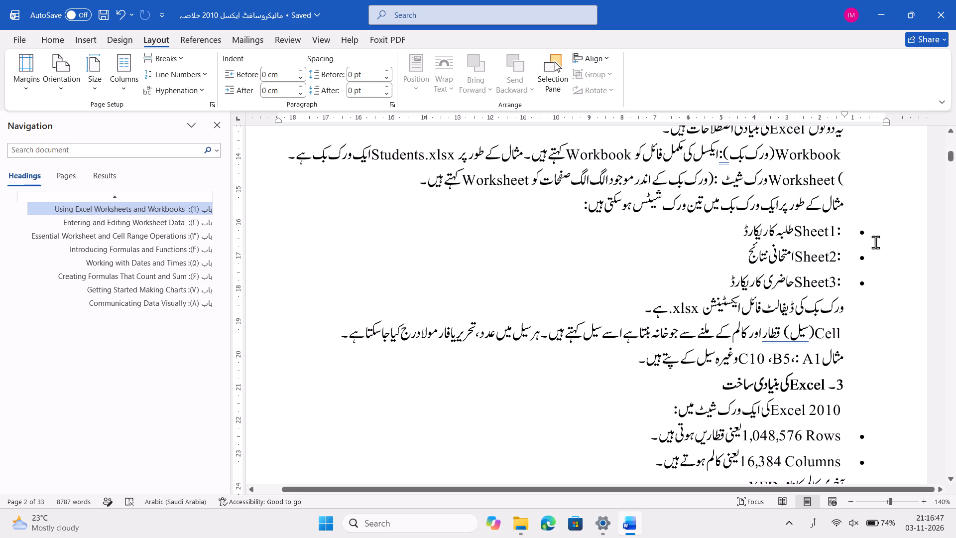
{"action": "left_click", "coordinate": [872, 228]}
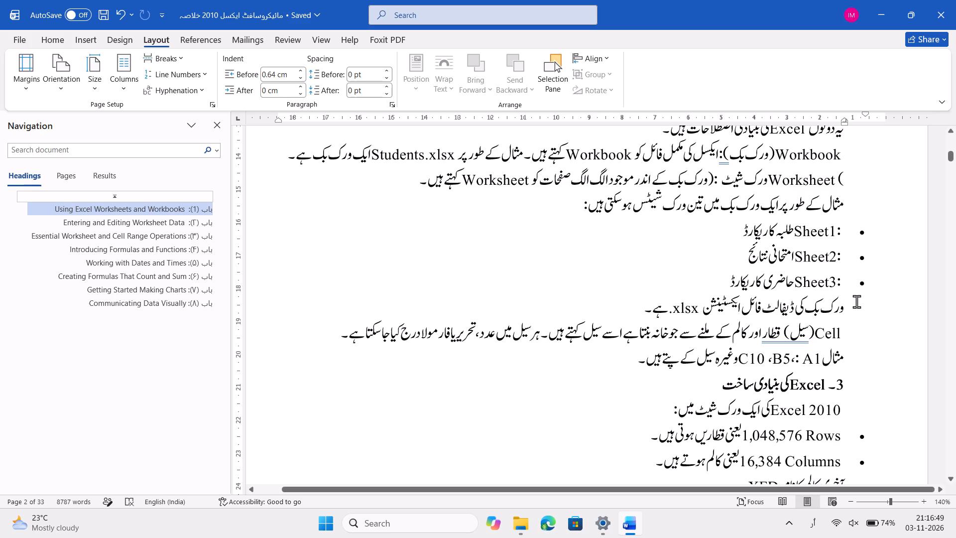
{"action": "left_click", "coordinate": [856, 301]}
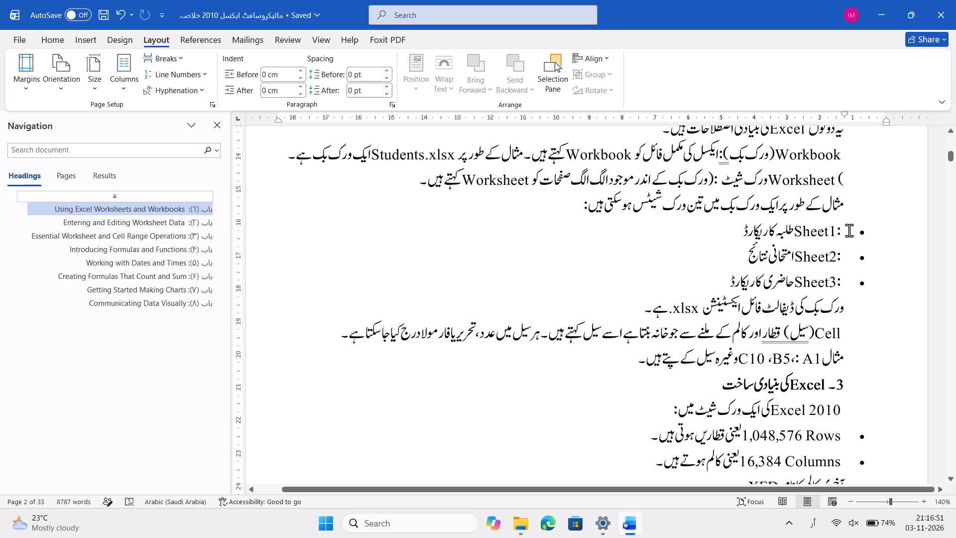
{"action": "left_click", "coordinate": [847, 230]}
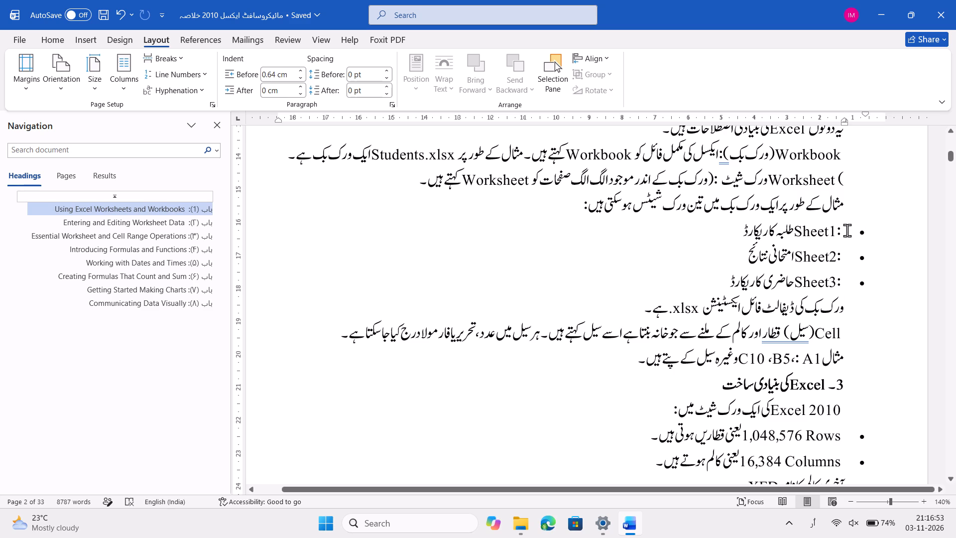
{"action": "left_click", "coordinate": [875, 227]}
Check the break between pages 2 and 3, the contents table and chapter 1's opening headings, saving the document.
{"action": "scroll", "coordinate": [860, 230], "scroll_direction": "down", "scroll_amount": 1}
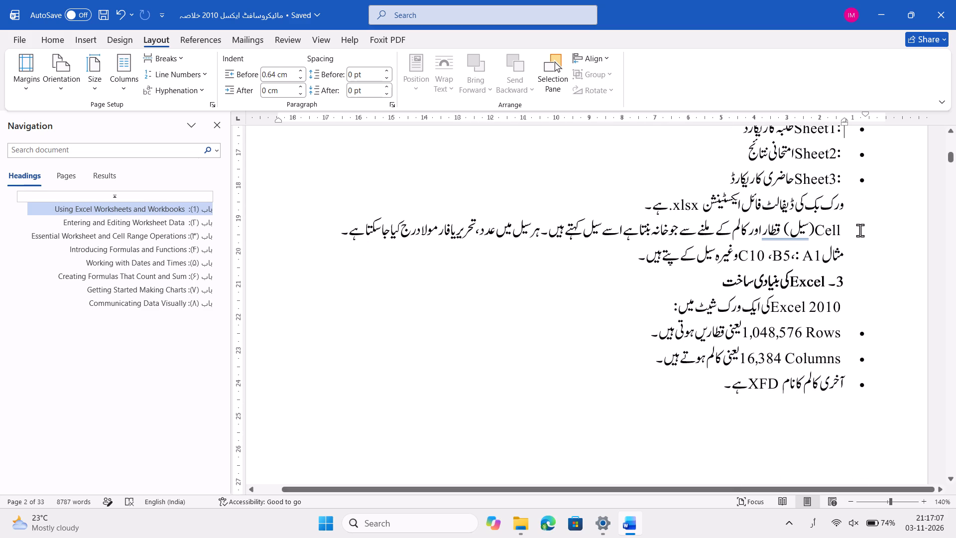
{"action": "scroll", "coordinate": [860, 230], "scroll_direction": "down", "scroll_amount": 1}
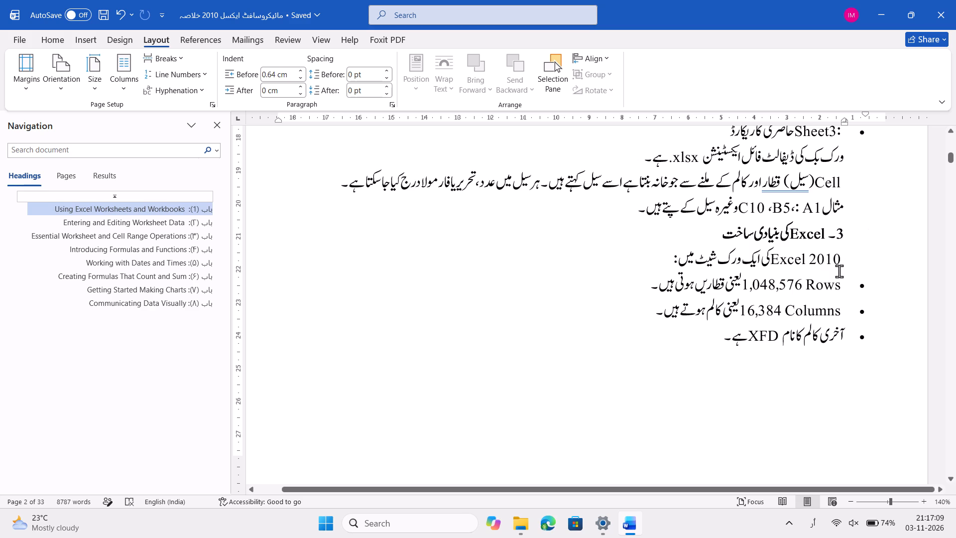
{"action": "scroll", "coordinate": [803, 316], "scroll_direction": "down", "scroll_amount": 2}
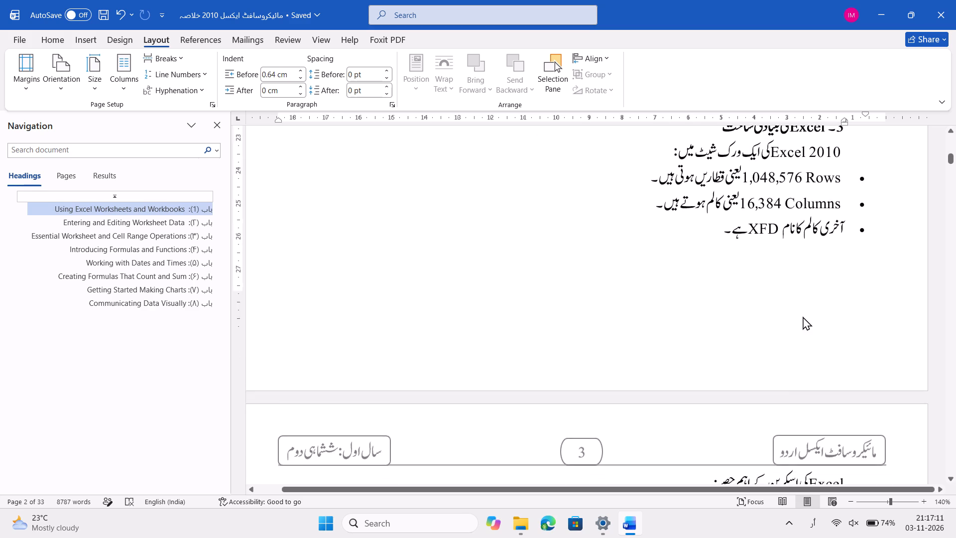
{"action": "scroll", "coordinate": [803, 316], "scroll_direction": "down", "scroll_amount": 2}
{"action": "scroll", "coordinate": [803, 316], "scroll_direction": "up", "scroll_amount": 6}
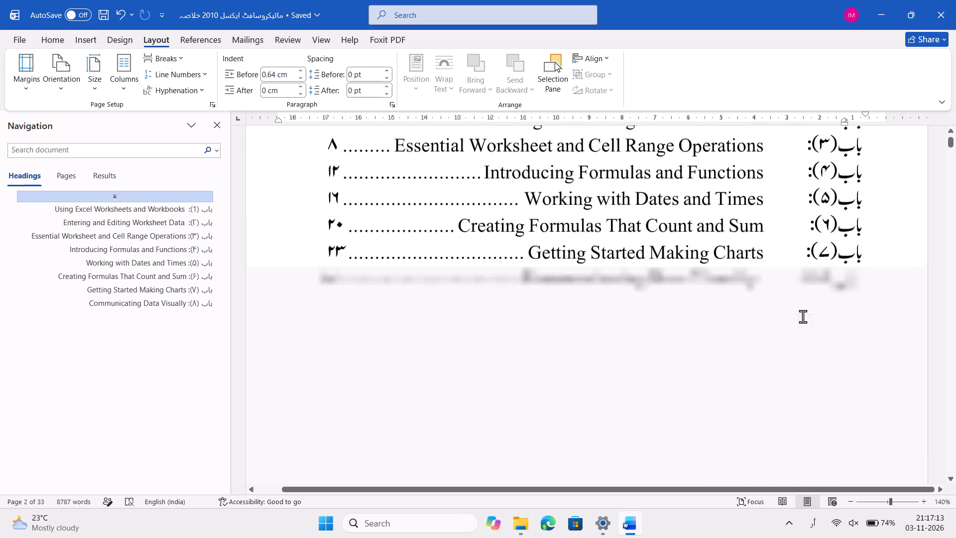
{"action": "scroll", "coordinate": [803, 316], "scroll_direction": "down", "scroll_amount": 6}
{"action": "scroll", "coordinate": [803, 316], "scroll_direction": "down", "scroll_amount": 2, "text": "ctrl"}
{"action": "scroll", "coordinate": [803, 316], "scroll_direction": "up", "scroll_amount": 1}
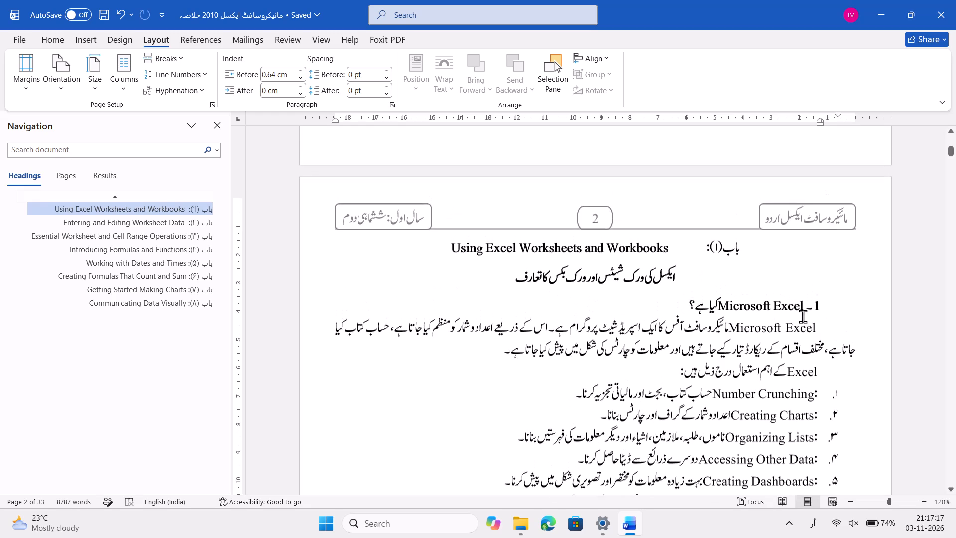
{"action": "scroll", "coordinate": [803, 316], "scroll_direction": "down", "scroll_amount": 1}
{"action": "left_click", "coordinate": [688, 212]}
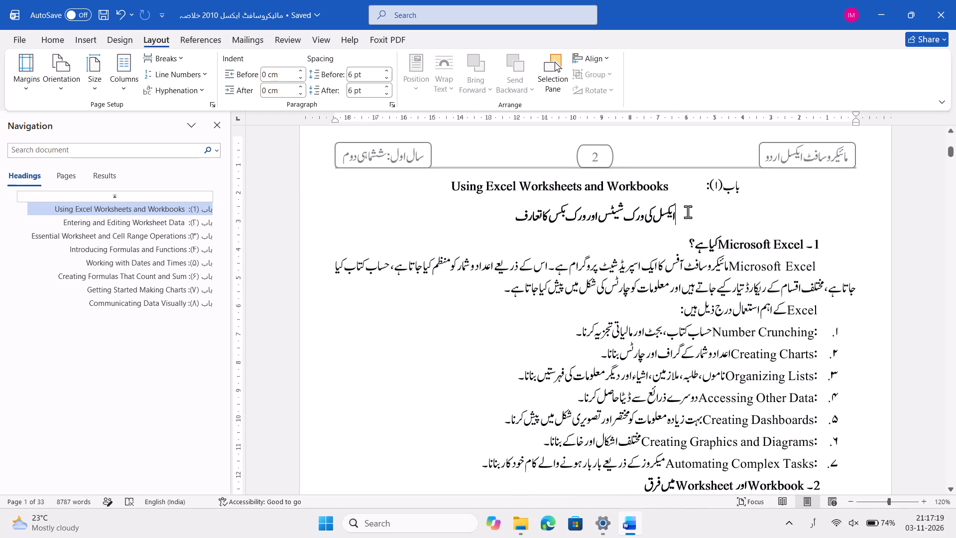
{"action": "key", "text": "ctrl+s"}
Apply the suggested grammar correction «سیل) قطار» in the Cell definition on page 2, and save the document.
{"action": "scroll", "coordinate": [688, 212], "scroll_direction": "up", "scroll_amount": 2, "text": "ctrl"}
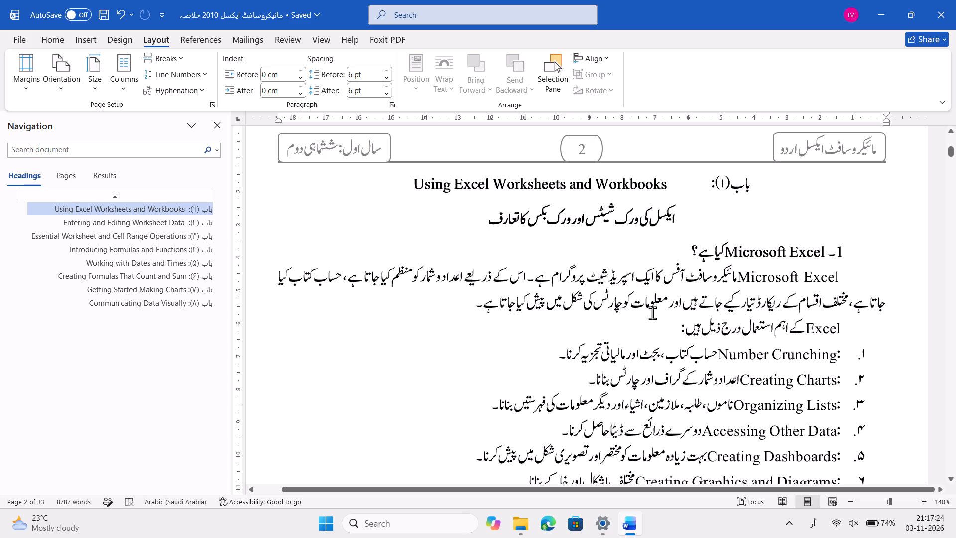
{"action": "left_click", "coordinate": [661, 329]}
{"action": "scroll", "coordinate": [661, 329], "scroll_direction": "down", "scroll_amount": 1}
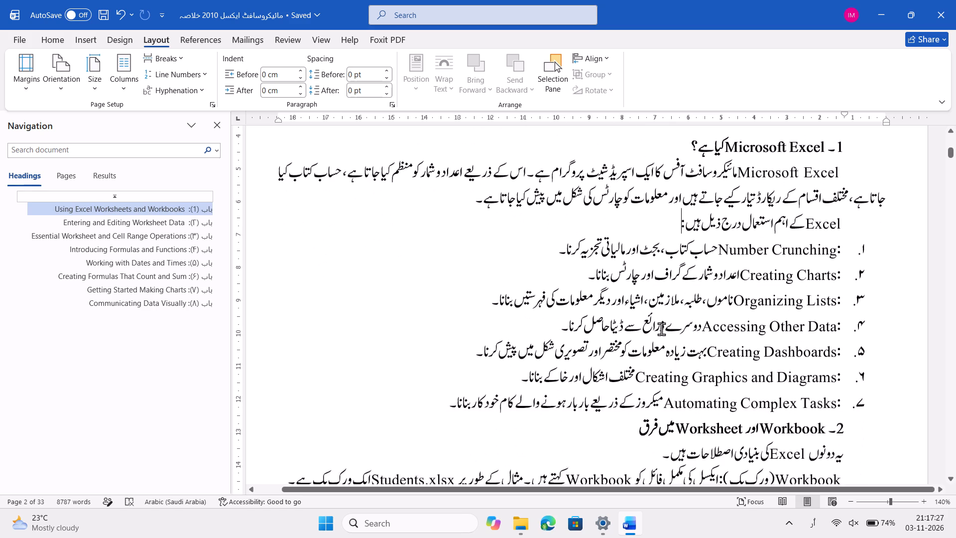
{"action": "left_click", "coordinate": [530, 234]}
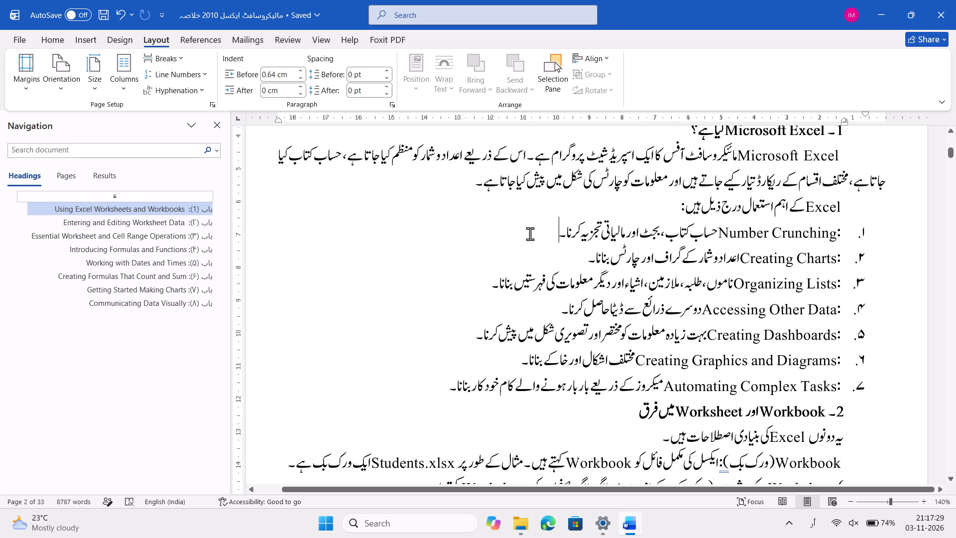
{"action": "scroll", "coordinate": [530, 234], "scroll_direction": "down", "scroll_amount": 2}
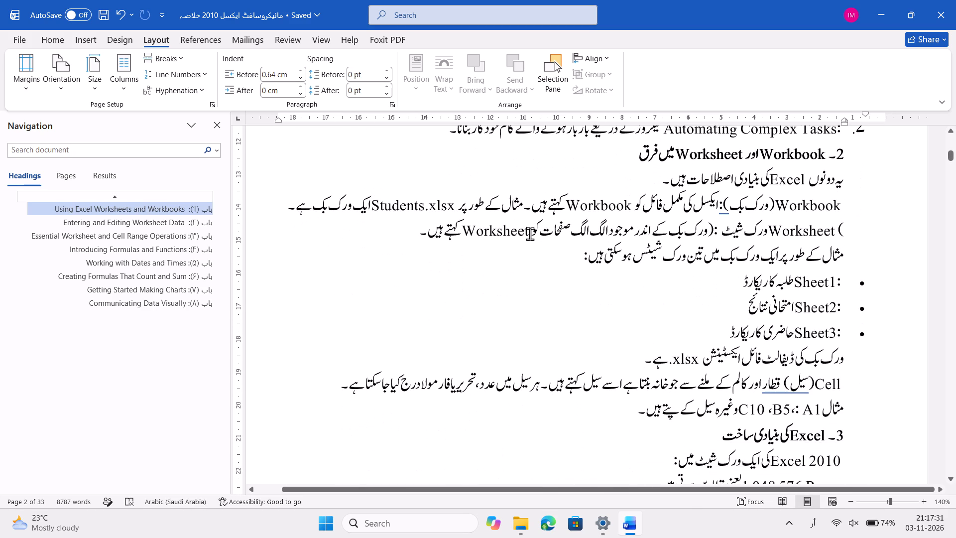
{"action": "left_click", "coordinate": [648, 276]}
{"action": "scroll", "coordinate": [648, 276], "scroll_direction": "down", "scroll_amount": 1}
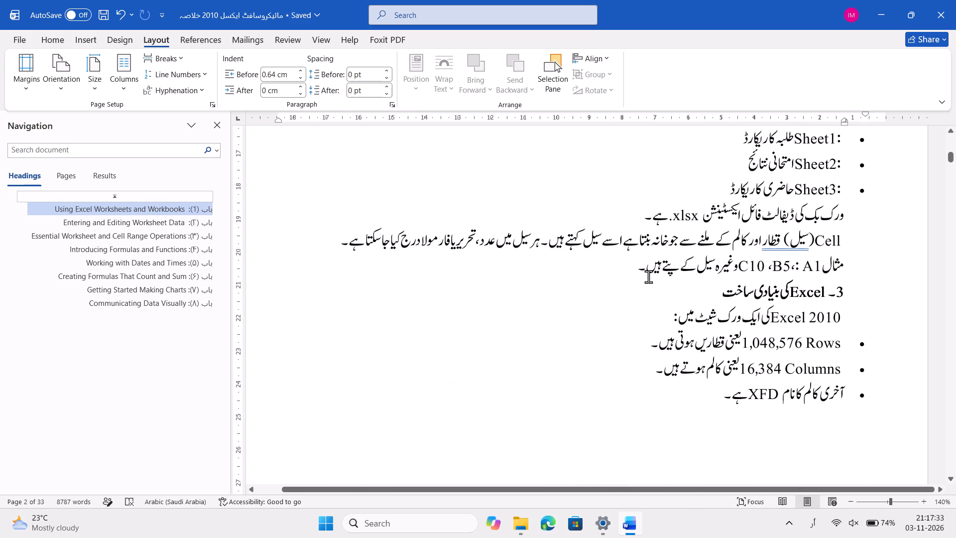
{"action": "right_click", "coordinate": [778, 242]}
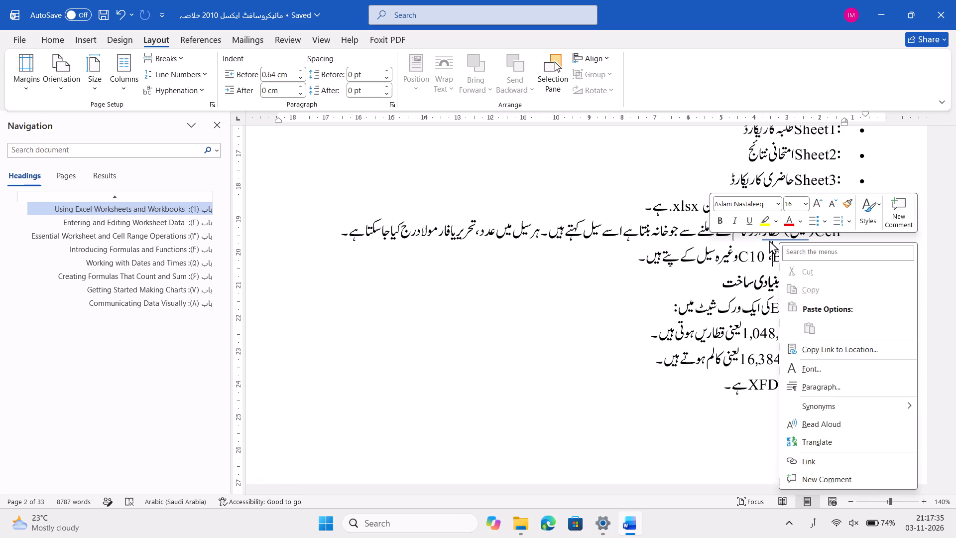
{"action": "left_click", "coordinate": [769, 240]}
{"action": "left_click", "coordinate": [787, 233]}
{"action": "right_click", "coordinate": [787, 233]}
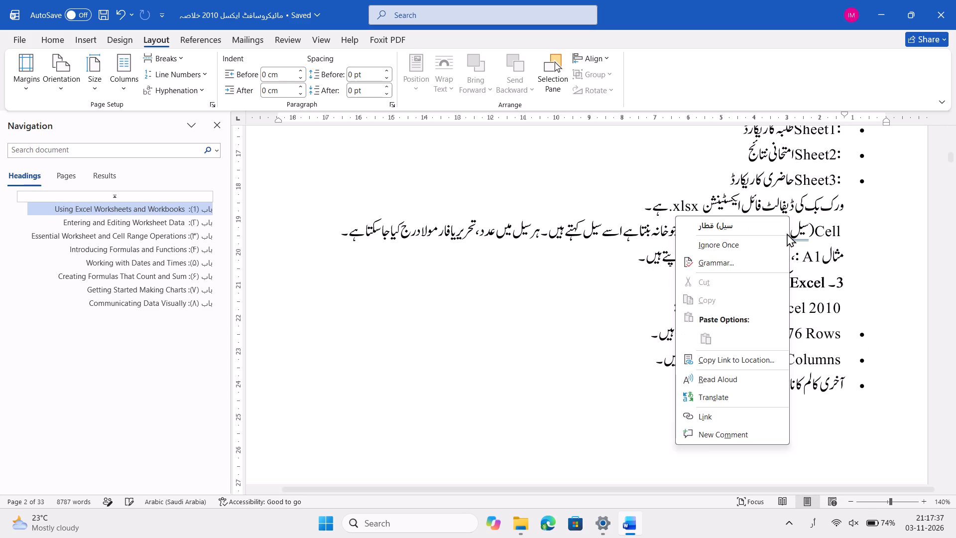
{"action": "left_click", "coordinate": [760, 228]}
{"action": "left_click", "coordinate": [676, 227]}
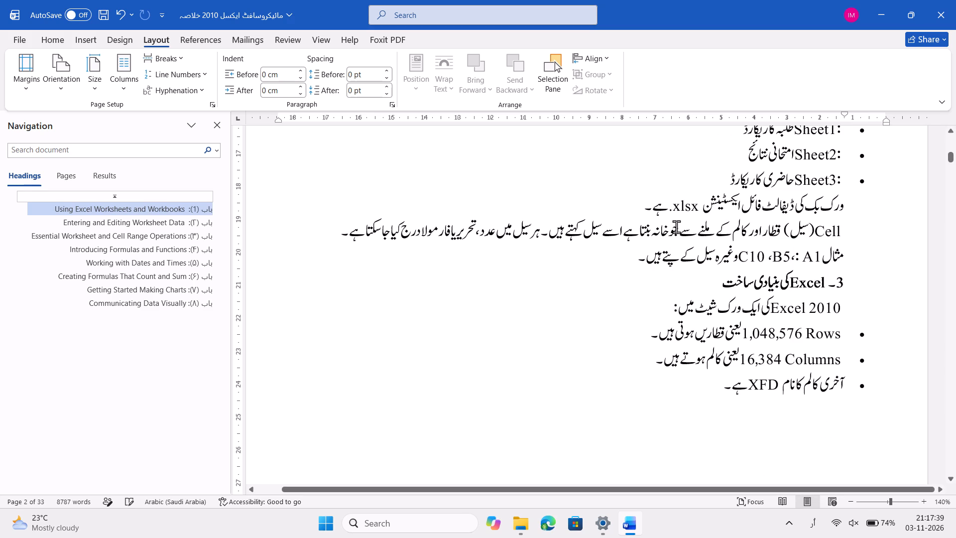
{"action": "key", "text": "ctrl+s"}
Review the break between pages 2 and 3 and the rows of page 3's screen-parts table.
{"action": "scroll", "coordinate": [676, 227], "scroll_direction": "down", "scroll_amount": 2}
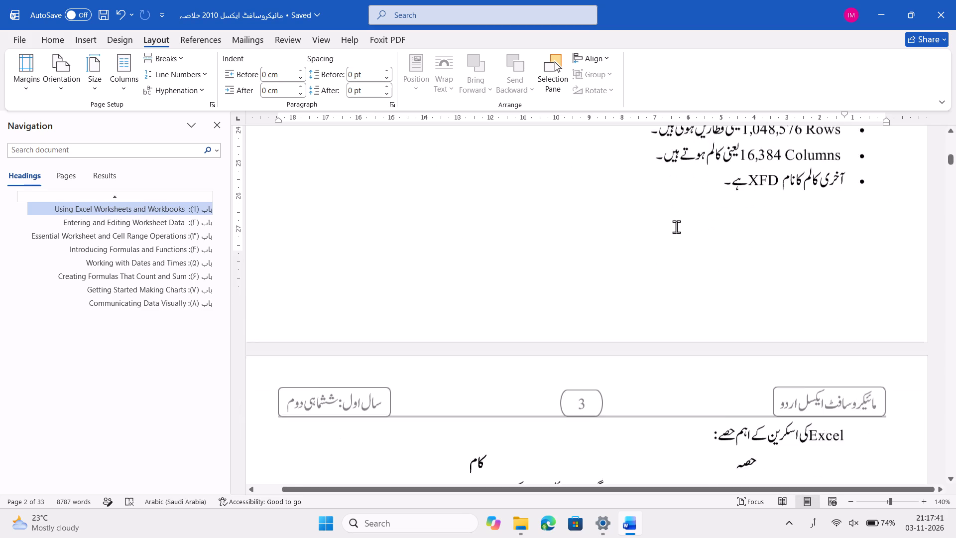
{"action": "scroll", "coordinate": [678, 370], "scroll_direction": "down", "scroll_amount": 3}
{"action": "scroll", "coordinate": [678, 370], "scroll_direction": "up", "scroll_amount": 3}
{"action": "left_click", "coordinate": [702, 274]}
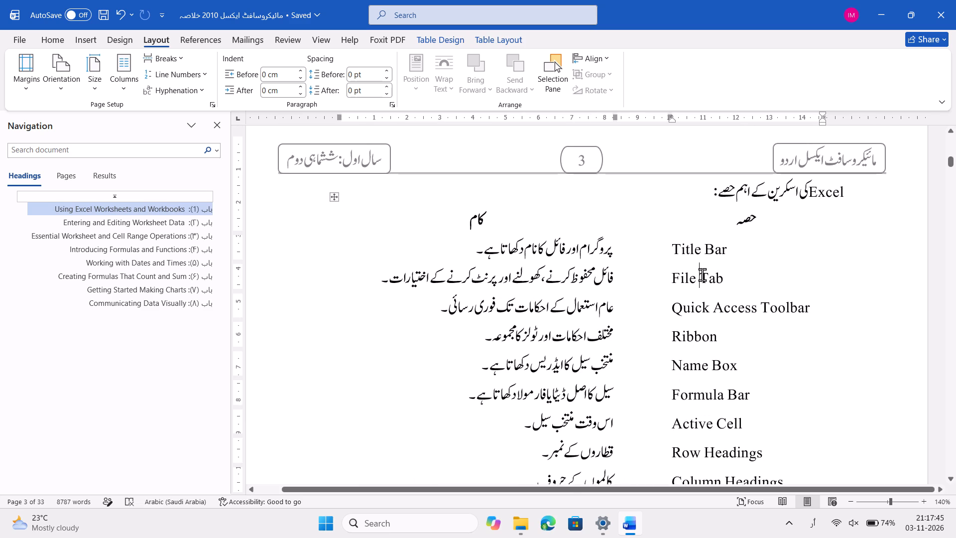
{"action": "scroll", "coordinate": [702, 274], "scroll_direction": "down", "scroll_amount": 1}
{"action": "left_click", "coordinate": [605, 225]}
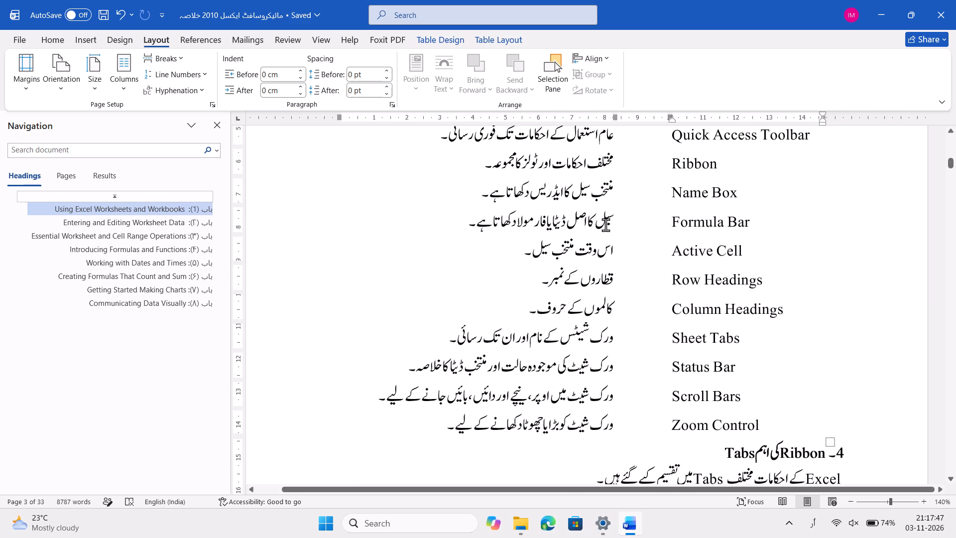
{"action": "scroll", "coordinate": [605, 225], "scroll_direction": "down", "scroll_amount": 3, "text": "ctrl"}
{"action": "scroll", "coordinate": [645, 170], "scroll_direction": "up", "scroll_amount": 1}
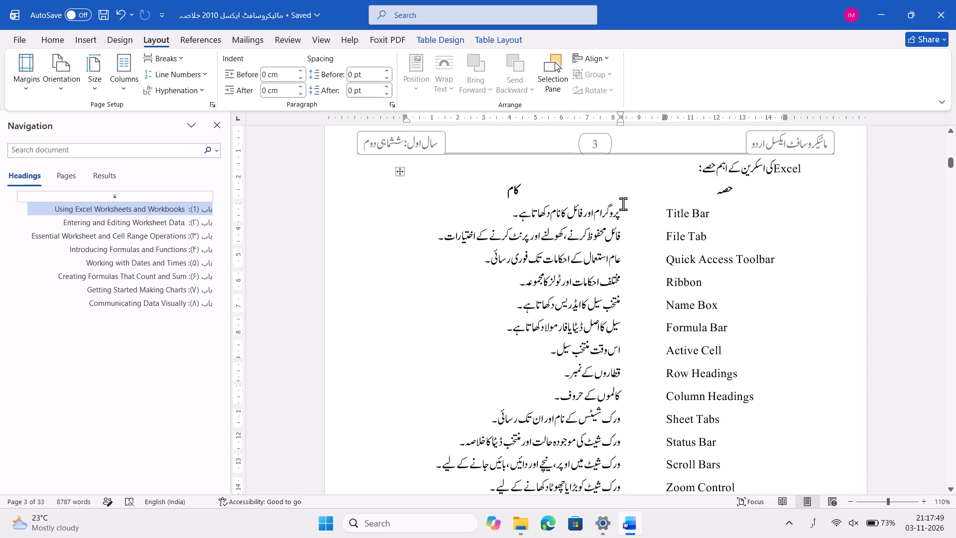
Check the paragraph settings of the description column in page 3's screen-parts table.
{"action": "left_click_drag", "start_coordinate": [618, 208], "coordinate": [556, 473]}
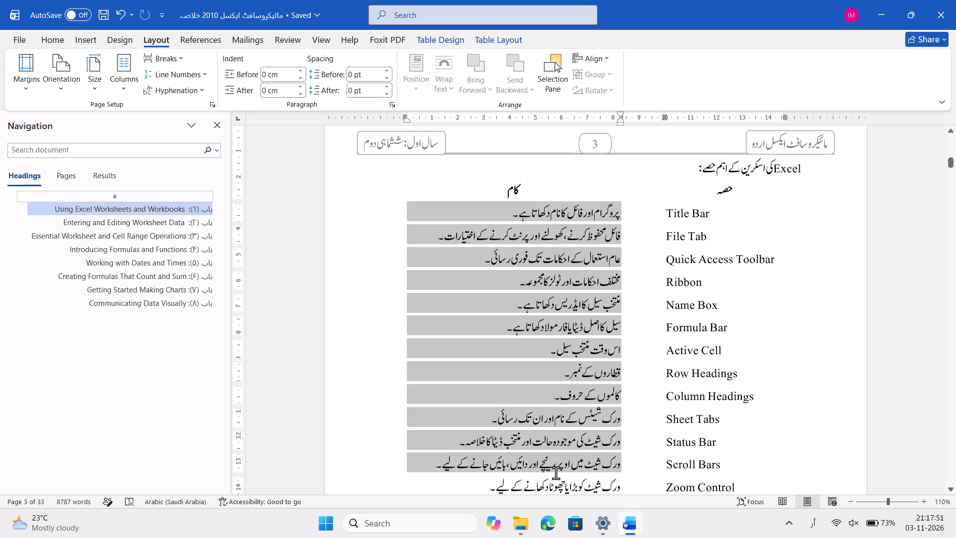
{"action": "left_click_drag", "start_coordinate": [556, 473], "coordinate": [555, 477]}
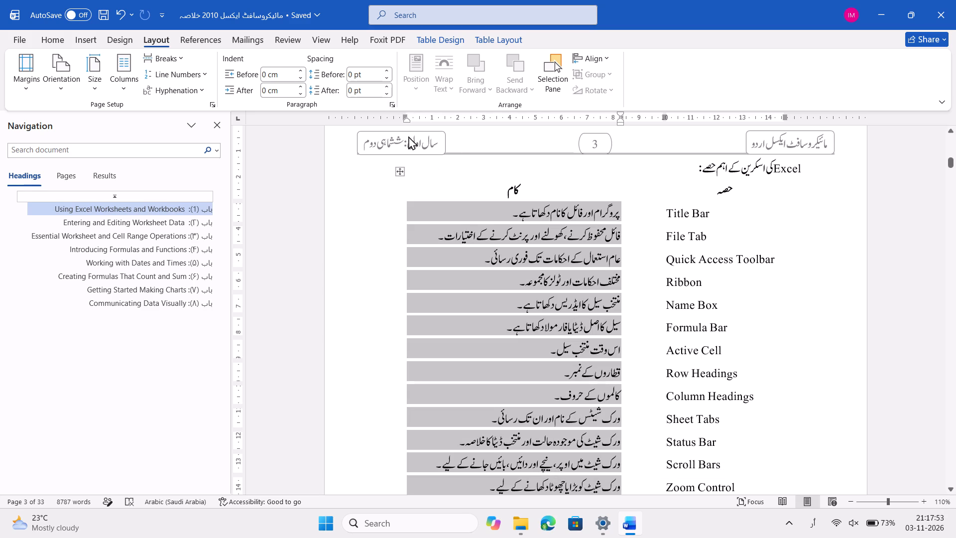
{"action": "left_click", "coordinate": [394, 103]}
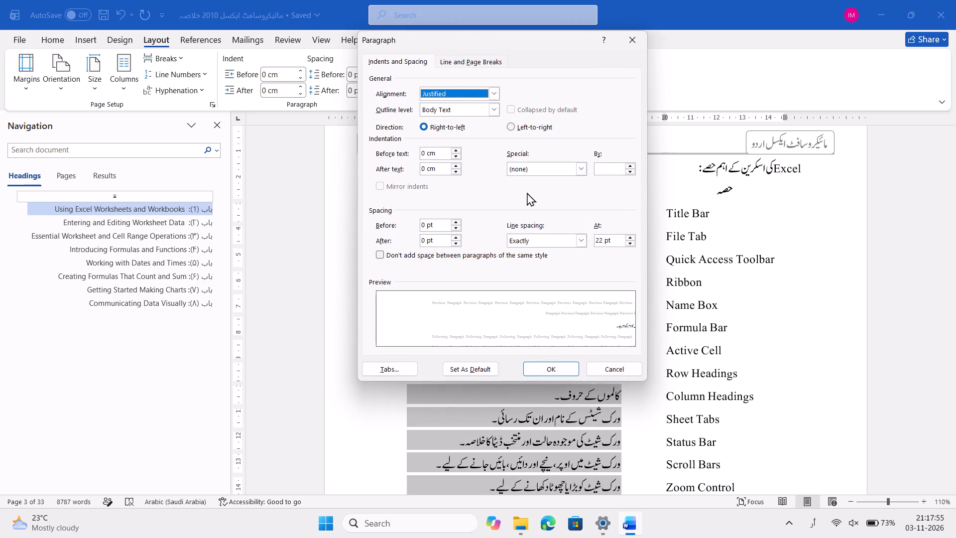
{"action": "left_click", "coordinate": [620, 369]}
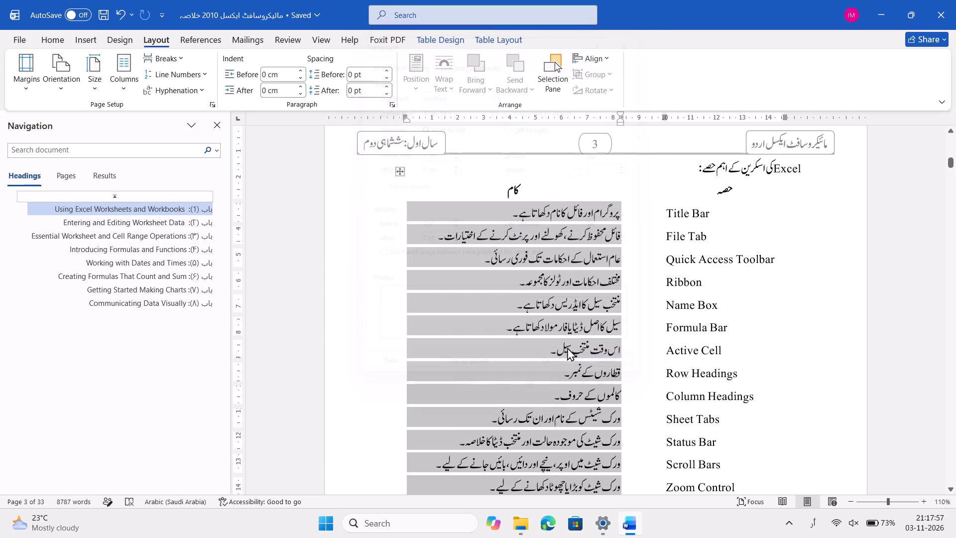
{"action": "left_click", "coordinate": [576, 335]}
Review the rest of chapter 1 on pages 3 and 4 and the opening of chapter 2 on page 5.
{"action": "scroll", "coordinate": [576, 335], "scroll_direction": "down", "scroll_amount": 3}
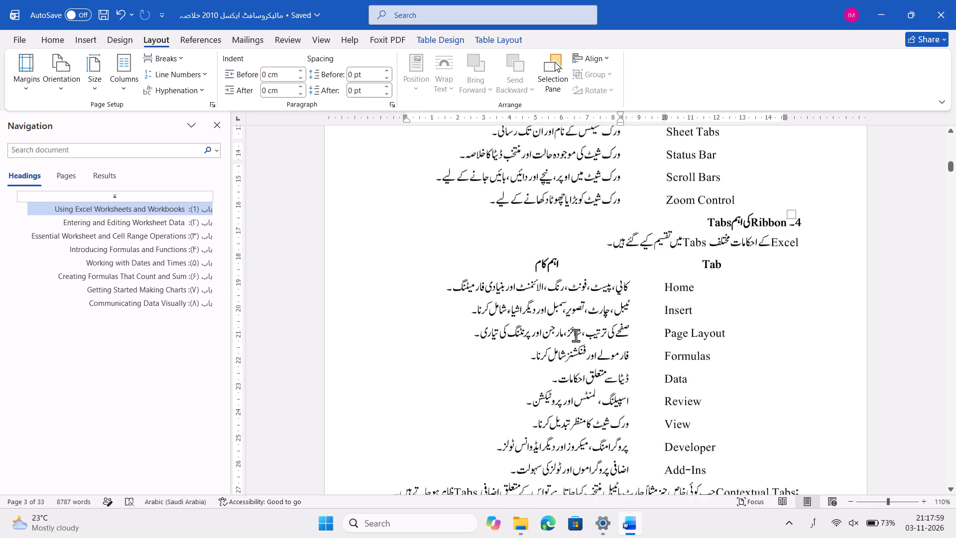
{"action": "scroll", "coordinate": [576, 335], "scroll_direction": "down", "scroll_amount": 4}
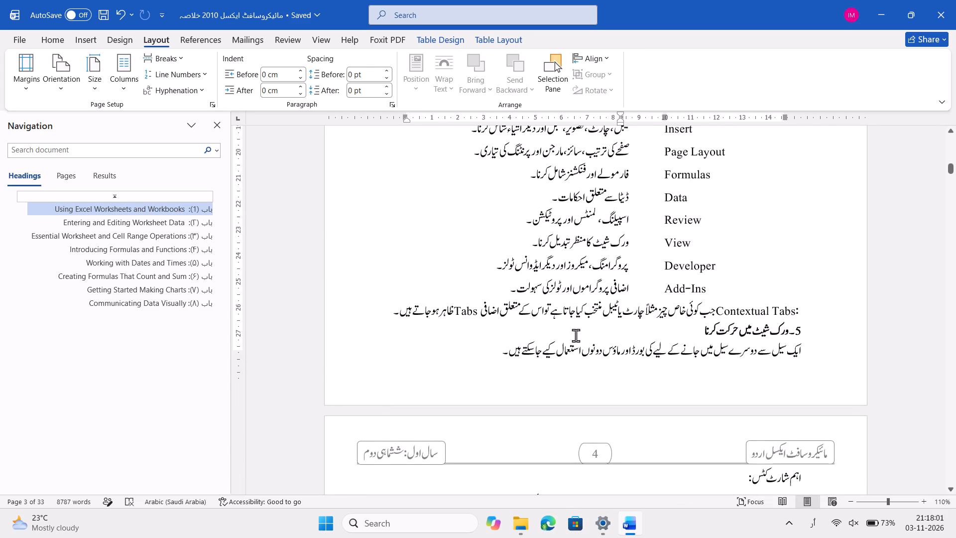
{"action": "scroll", "coordinate": [576, 335], "scroll_direction": "down", "scroll_amount": 5}
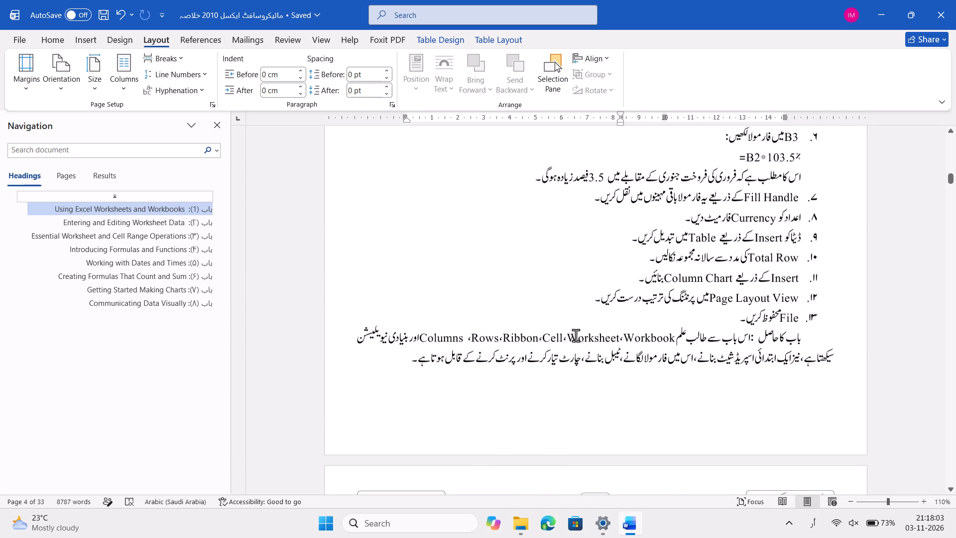
{"action": "scroll", "coordinate": [576, 335], "scroll_direction": "down", "scroll_amount": 3}
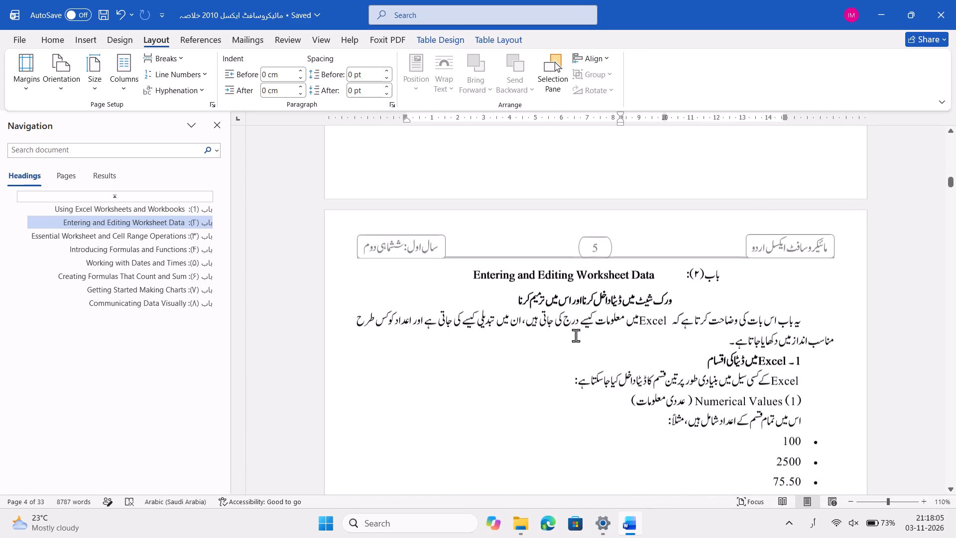
{"action": "scroll", "coordinate": [576, 335], "scroll_direction": "down", "scroll_amount": 1}
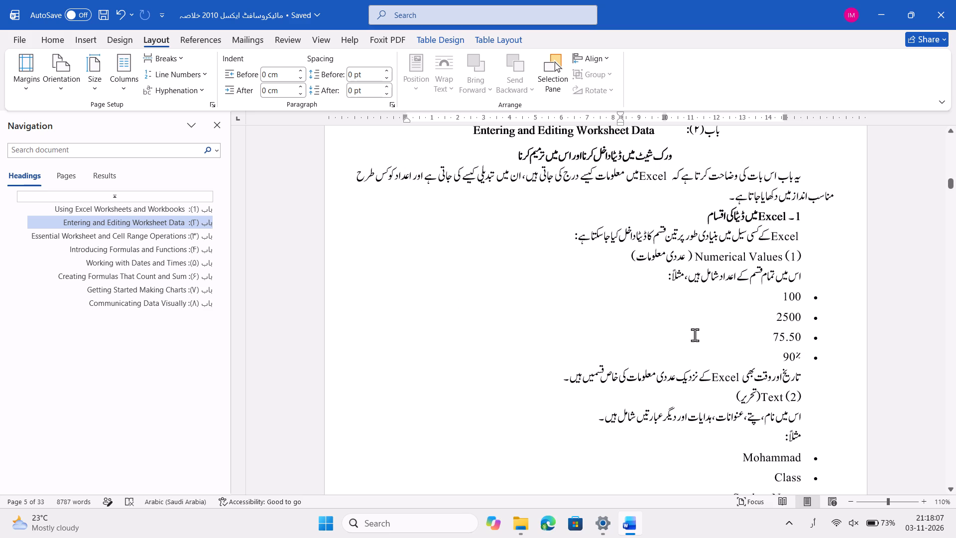
{"action": "scroll", "coordinate": [695, 335], "scroll_direction": "down", "scroll_amount": 1}
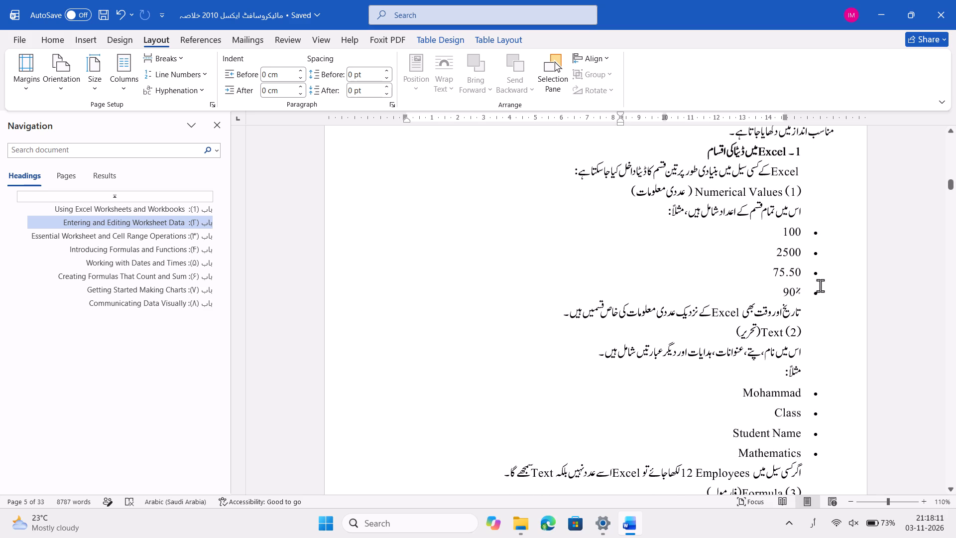
Remove the bullet from 100 under Numerical Values on page 5 and join it to the line above, tabbed after «مثلاً:».
{"action": "scroll", "coordinate": [820, 285], "scroll_direction": "up", "scroll_amount": 2, "text": "ctrl"}
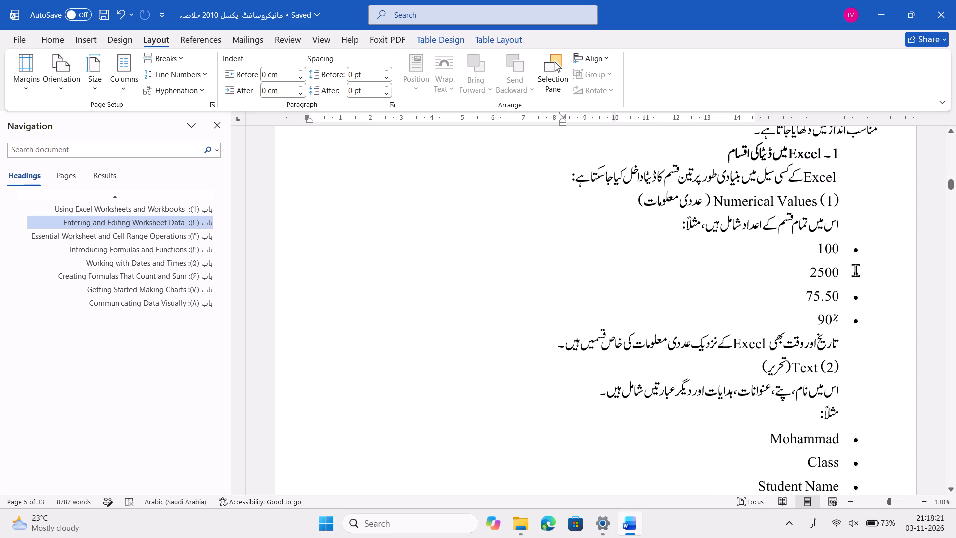
{"action": "left_click", "coordinate": [854, 248]}
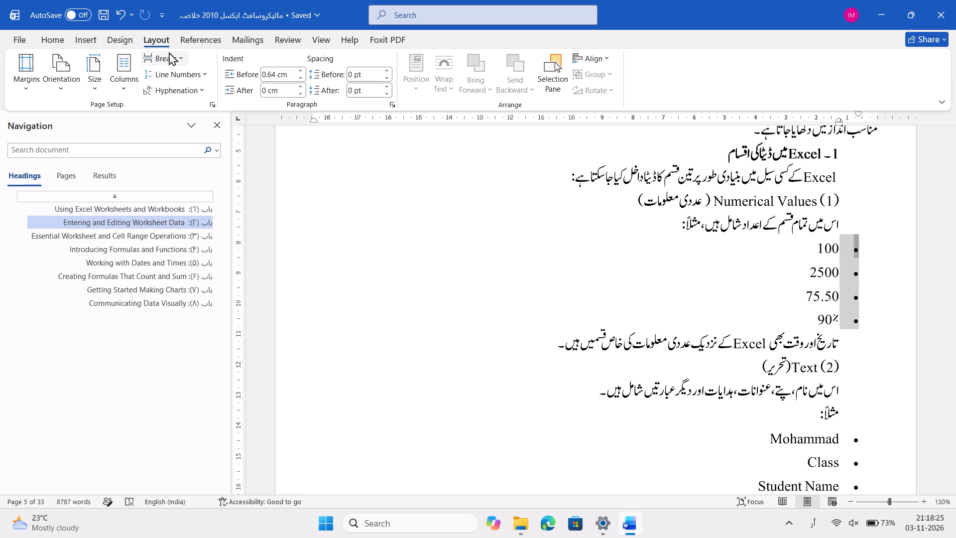
{"action": "left_click", "coordinate": [54, 34]}
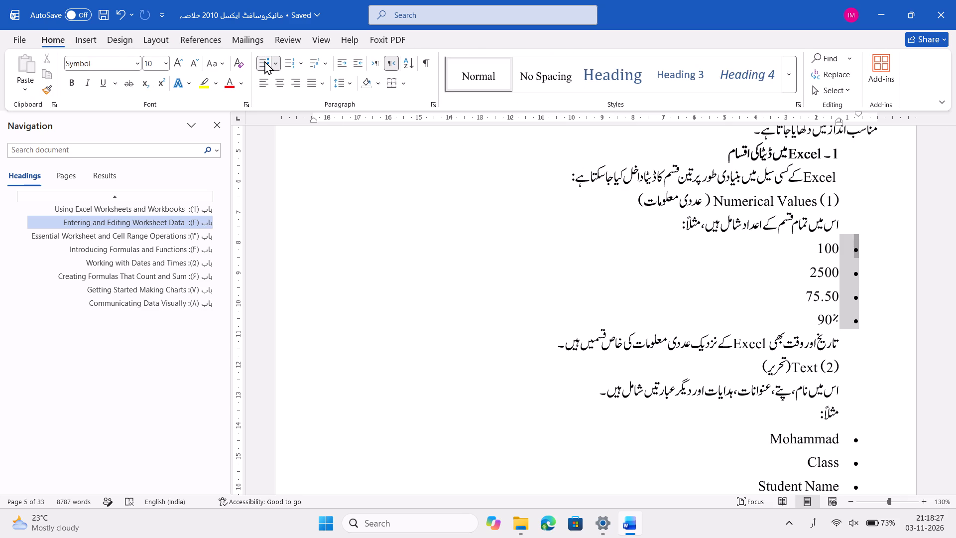
{"action": "left_click", "coordinate": [264, 61]}
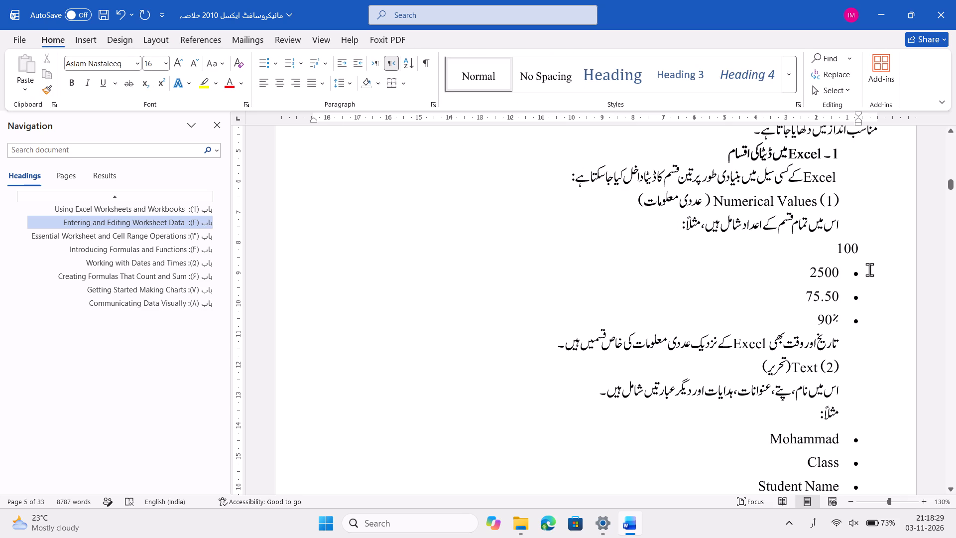
{"action": "left_click", "coordinate": [849, 277]}
{"action": "left_click", "coordinate": [832, 247]}
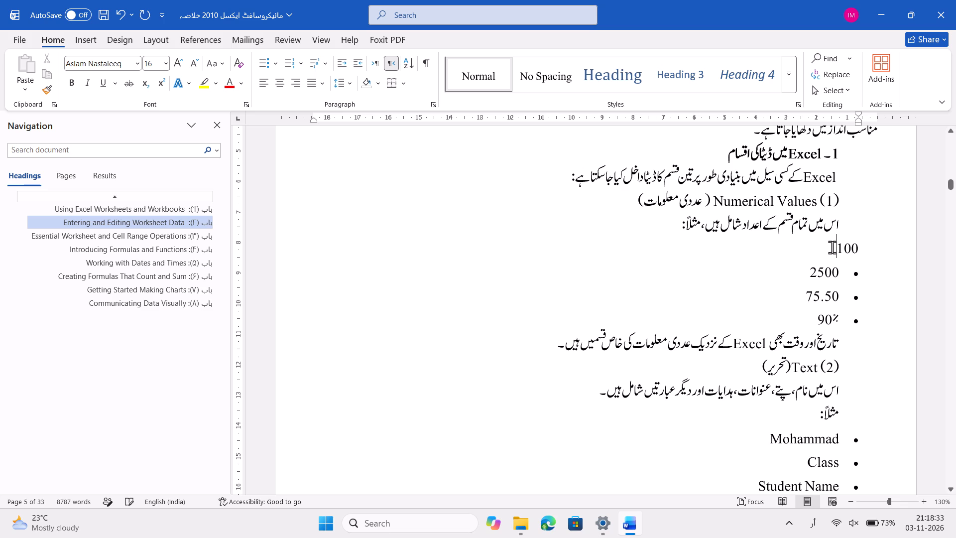
{"action": "key", "text": "Home"}
{"action": "key", "text": "BackSpace"}
{"action": "key", "text": "BackSpace"}
{"action": "key", "text": "BackSpace"}
{"action": "key", "text": "BackSpace"}
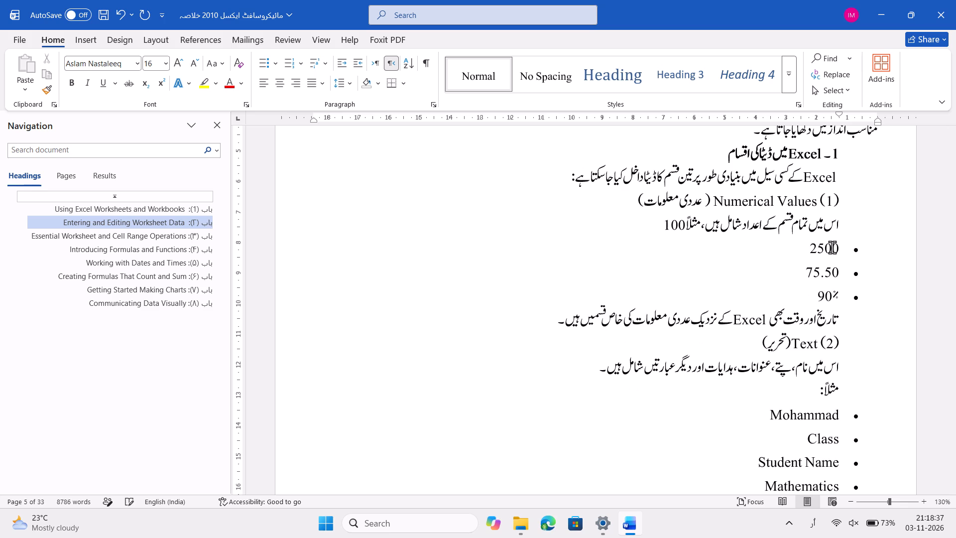
{"action": "key", "text": "shift+colon"}
{"action": "key", "text": "Tab"}
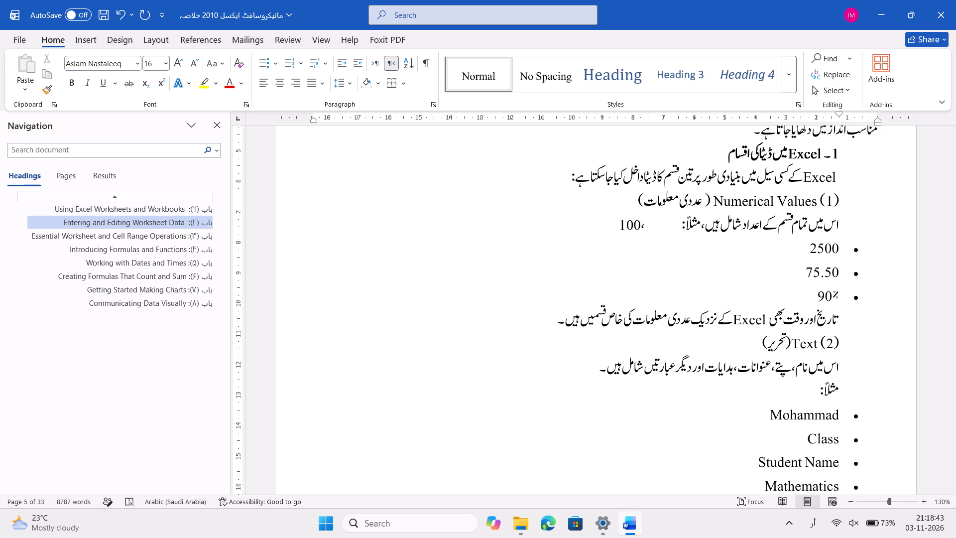
{"action": "key", "text": "space"}
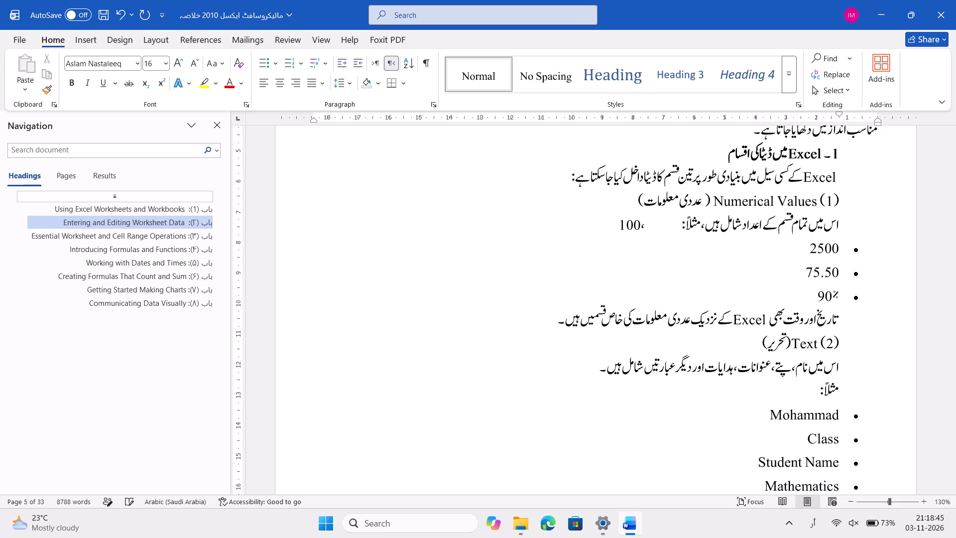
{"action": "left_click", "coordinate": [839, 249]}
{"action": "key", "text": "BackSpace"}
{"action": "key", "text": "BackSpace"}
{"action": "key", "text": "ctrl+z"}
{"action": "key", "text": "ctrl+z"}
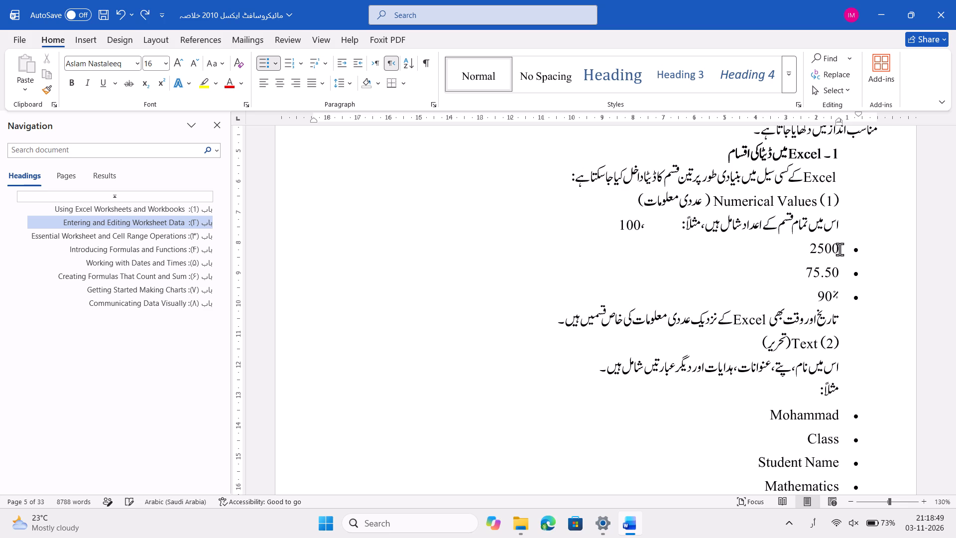
Join the bulleted 2500 to the Numerical Values example line after 100, separated by «،», and remove the stray comma before 100.
{"action": "key", "text": "End"}
{"action": "key", "text": "Home"}
{"action": "key", "text": "BackSpace"}
{"action": "key", "text": "BackSpace"}
{"action": "key", "text": "BackSpace"}
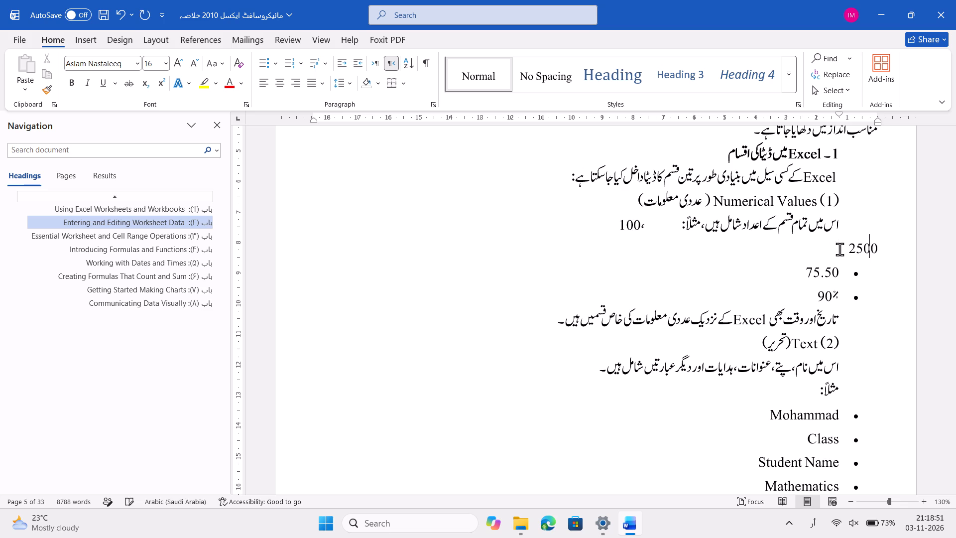
{"action": "key", "text": "BackSpace"}
{"action": "key", "text": "space"}
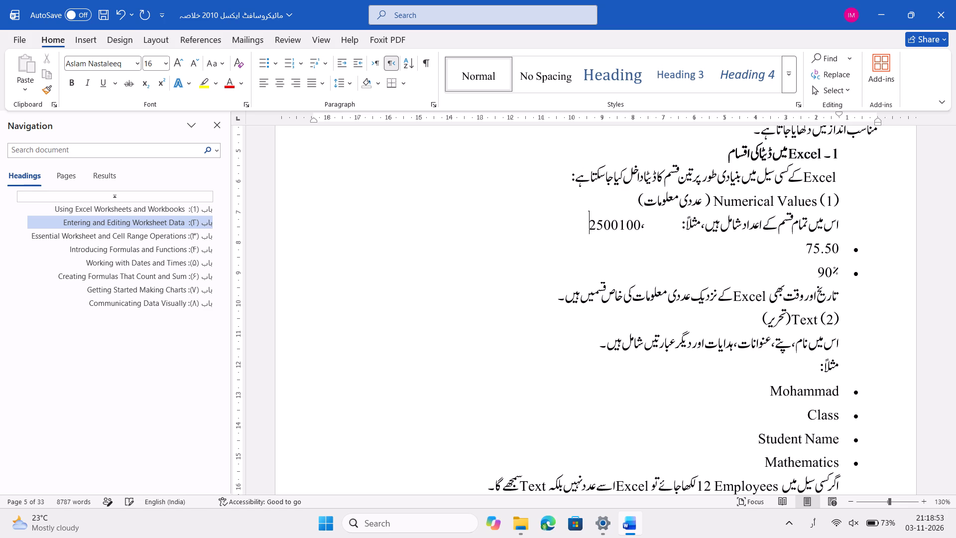
{"action": "key", "text": "BackSpace"}
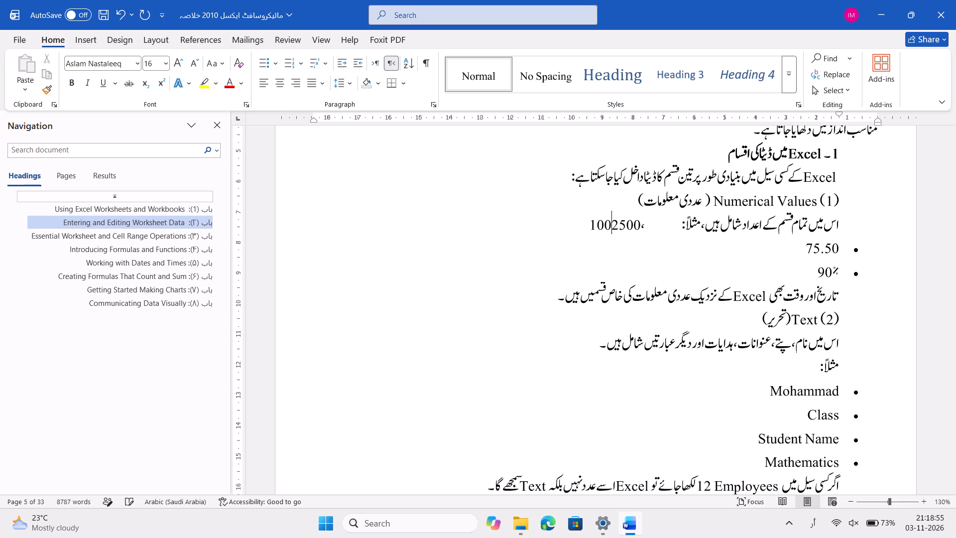
{"action": "type", "text": "،"}
{"action": "key", "text": "space"}
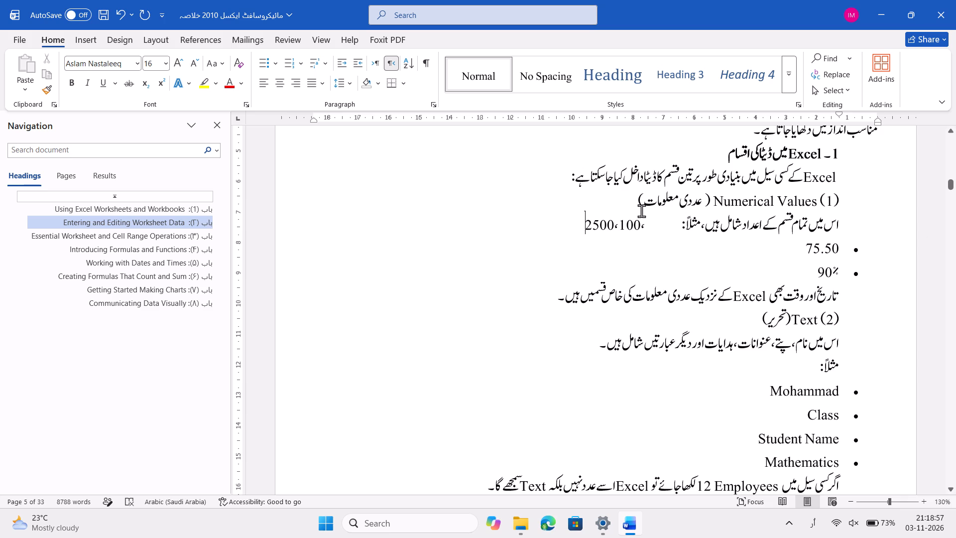
{"action": "double_click", "coordinate": [643, 225]}
{"action": "key", "text": "BackSpace"}
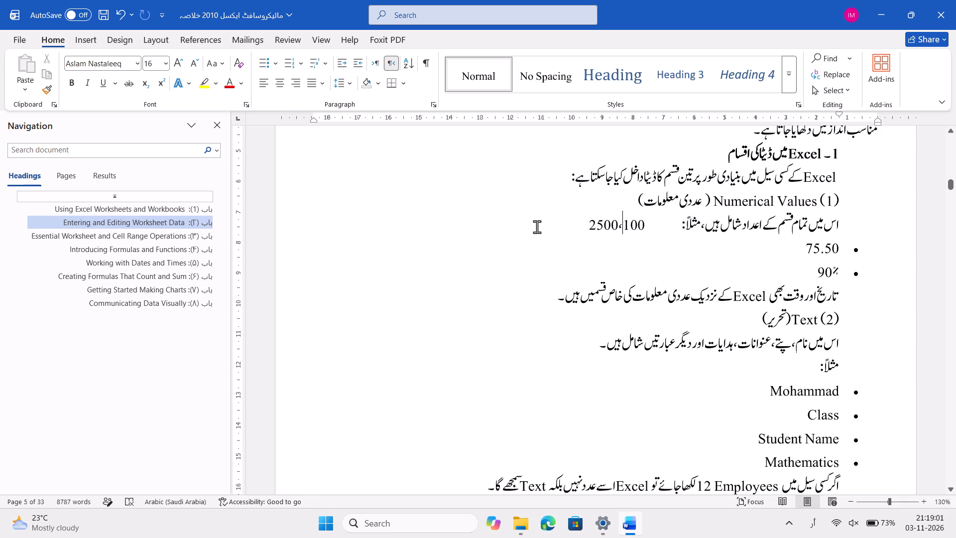
Join the bulleted 75.50 to the same example line after 2500, separated by «،» and a tab.
{"action": "left_click", "coordinate": [801, 249]}
{"action": "key", "text": "Home"}
{"action": "key", "text": "BackSpace"}
{"action": "key", "text": "BackSpace"}
{"action": "key", "text": "BackSpace"}
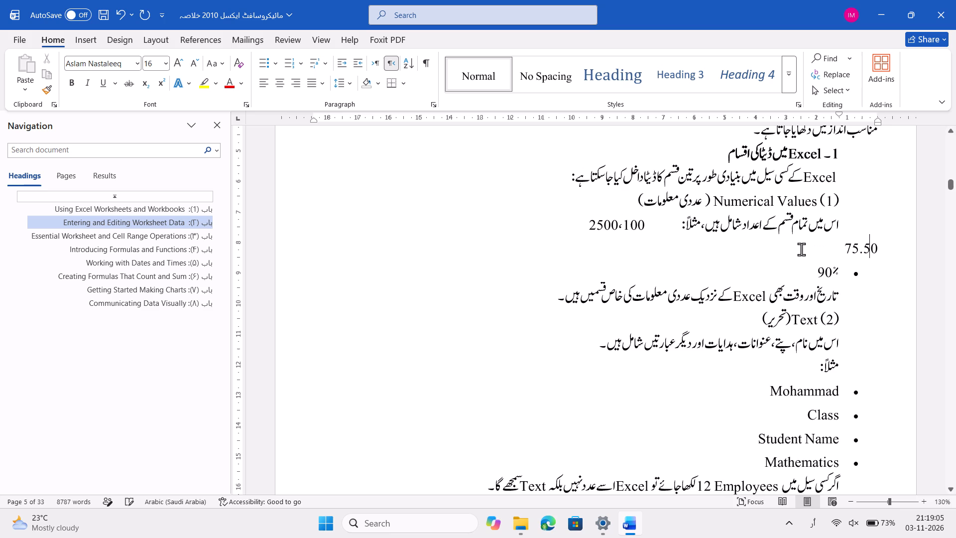
{"action": "key", "text": "BackSpace"}
{"action": "type", "text": "،"}
{"action": "key", "text": "space"}
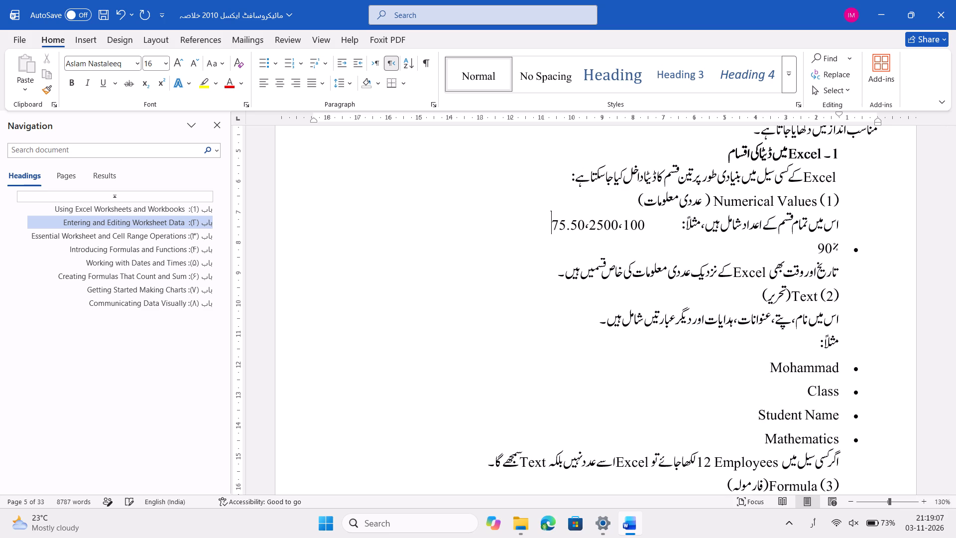
{"action": "key", "text": "Tab"}
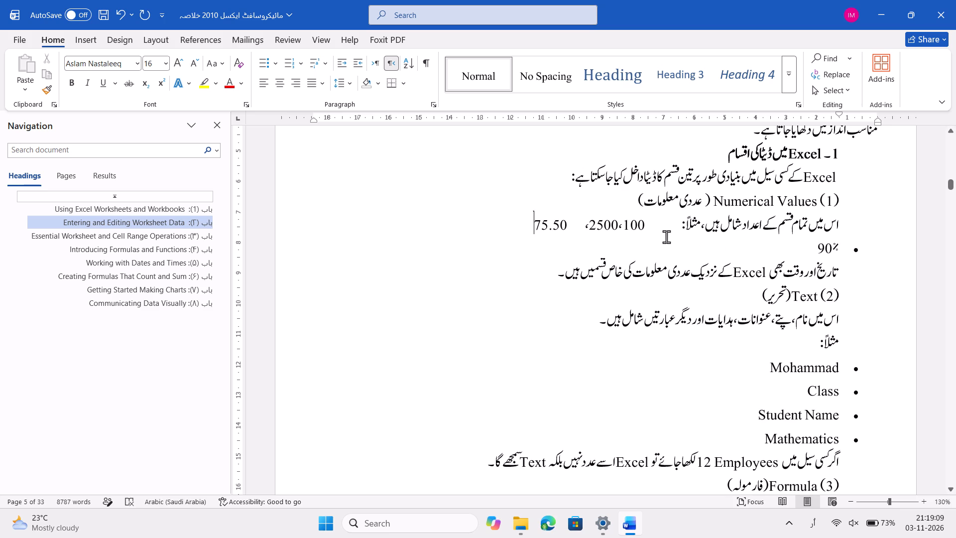
Insert a tab space between 100 and 2500 in the Numerical Values example line.
{"action": "left_click", "coordinate": [629, 227]}
{"action": "key", "text": "Left"}
{"action": "key", "text": "Left"}
{"action": "key", "text": "Left"}
{"action": "key", "text": "Tab"}
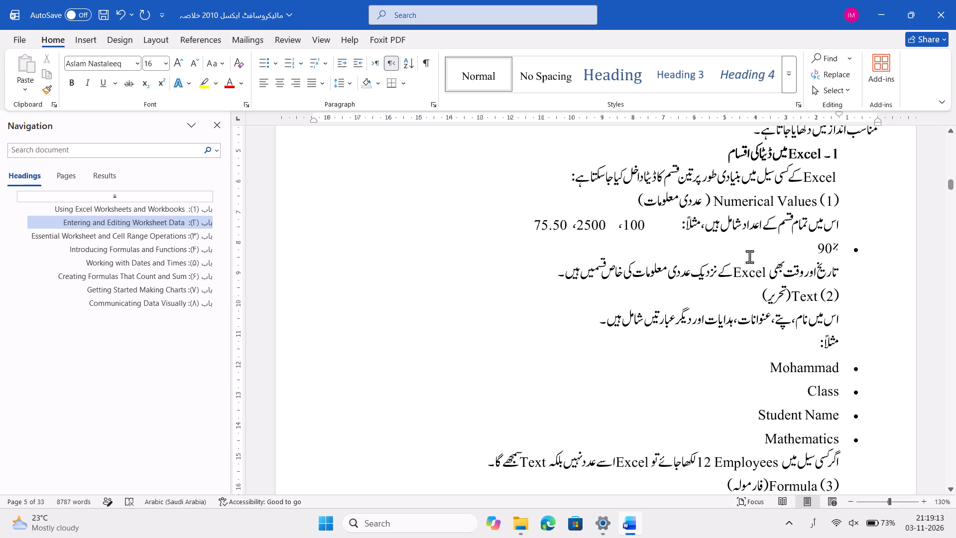
Join the bulleted 90٪ to the Numerical Values example line after 75.50, separated by «،» and a tab.
{"action": "left_click", "coordinate": [814, 253]}
{"action": "key", "text": "Home"}
{"action": "key", "text": "BackSpace"}
{"action": "key", "text": "BackSpace"}
{"action": "key", "text": "BackSpace"}
{"action": "key", "text": "BackSpace"}
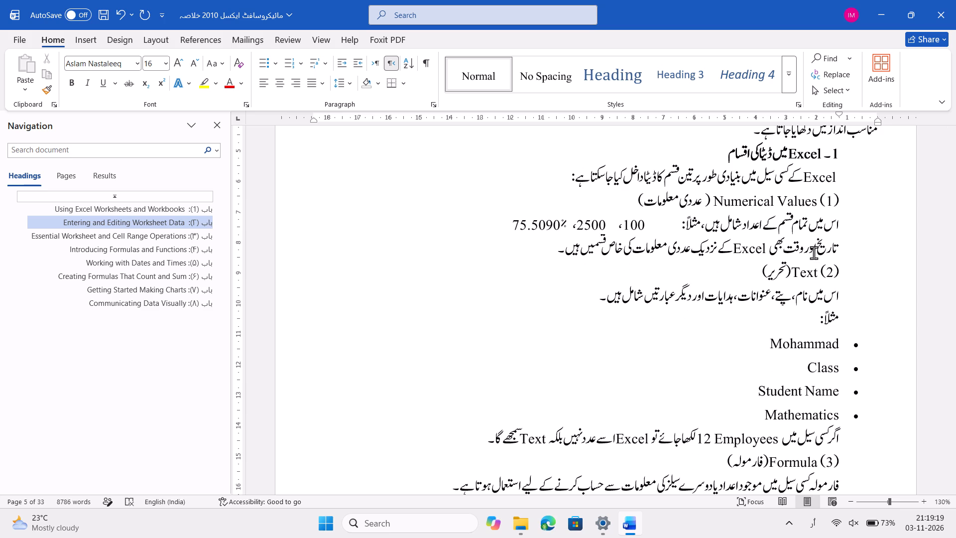
{"action": "key", "text": "Tab"}
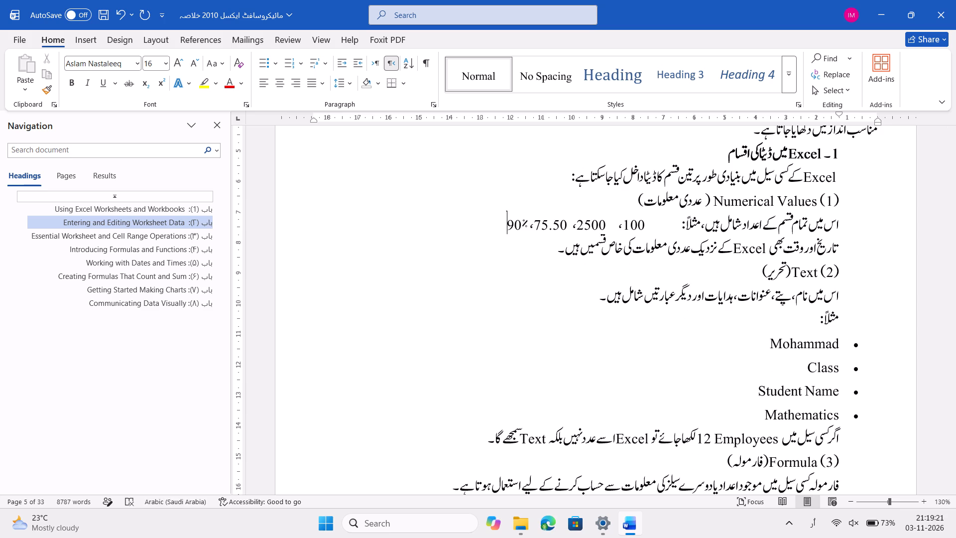
{"action": "key", "text": "Tab"}
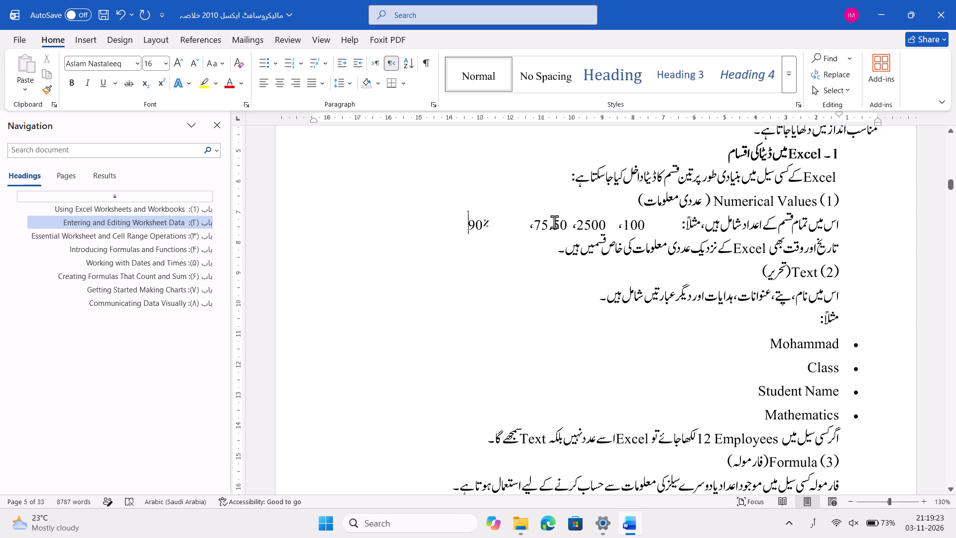
Insert a tab space between 2500 and 75.50 in the Numerical Values example line.
{"action": "left_click", "coordinate": [583, 224]}
{"action": "key", "text": "Left"}
{"action": "key", "text": "Left"}
{"action": "key", "text": "Left"}
{"action": "key", "text": "Left"}
{"action": "key", "text": "Left"}
{"action": "key", "text": "Left"}
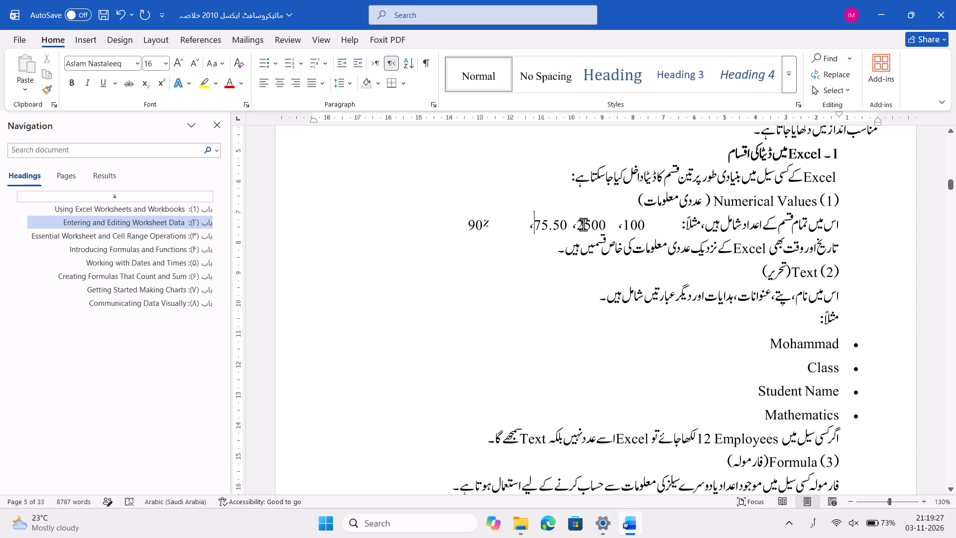
{"action": "key", "text": "Right"}
{"action": "key", "text": "Tab"}
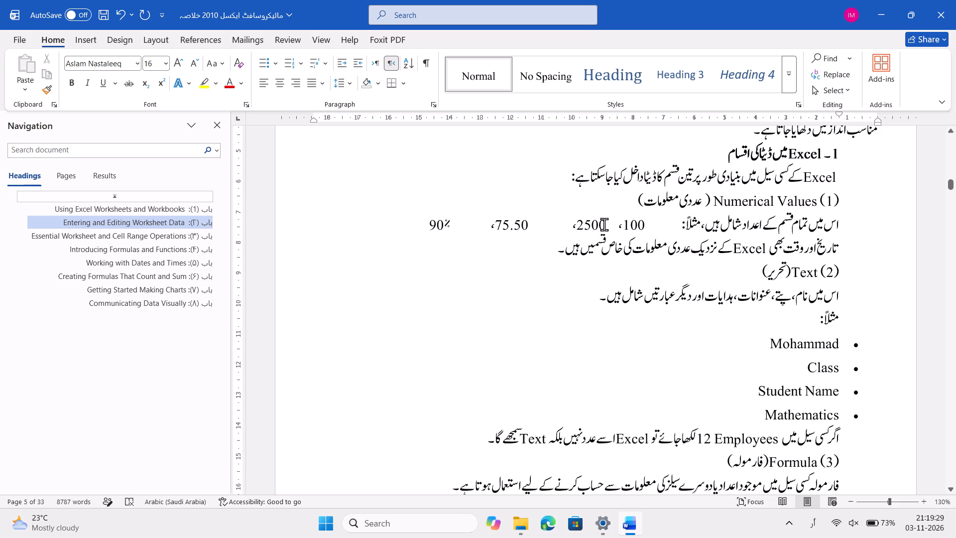
Widen the gap between 100 and 2500 in the example line with a tab space, and save the document.
{"action": "key", "text": "Left"}
{"action": "key", "text": "Left"}
{"action": "key", "text": "Right"}
{"action": "key", "text": "Right"}
{"action": "key", "text": "Right"}
{"action": "key", "text": "Right"}
{"action": "key", "text": "Right"}
{"action": "key", "text": "Right"}
{"action": "key", "text": "Right"}
{"action": "key", "text": "Right"}
{"action": "key", "text": "Right"}
{"action": "key", "text": "Right"}
{"action": "key", "text": "Right"}
{"action": "key", "text": "Tab"}
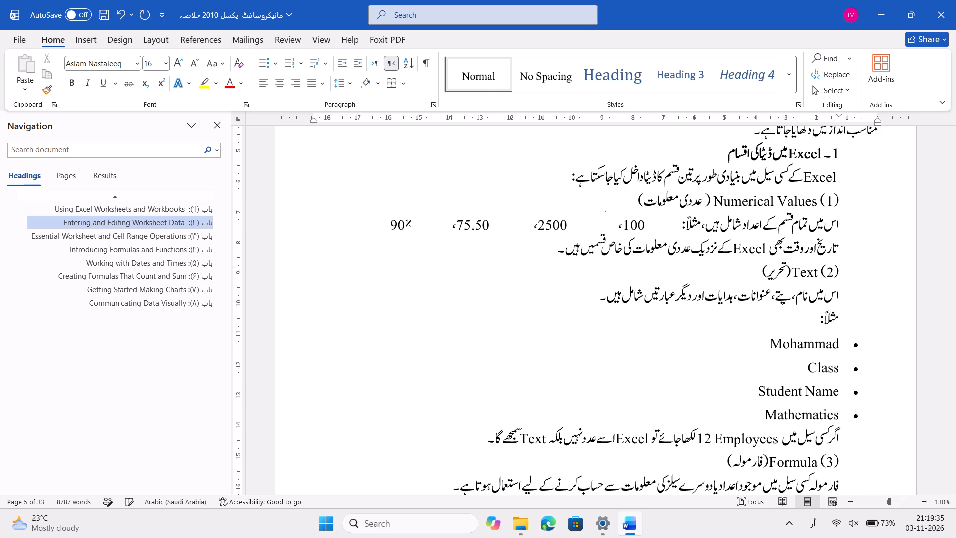
{"action": "key", "text": "ctrl+s"}
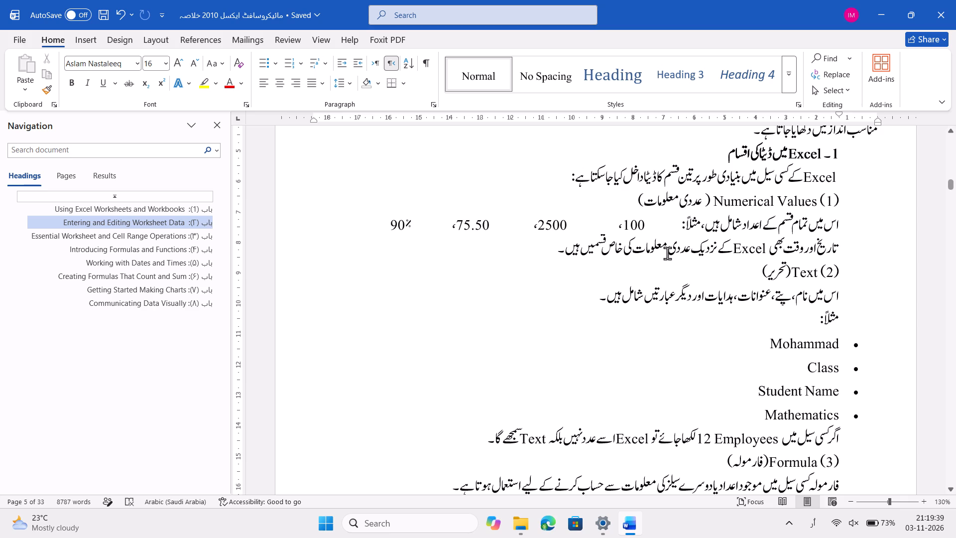
Retype the space between «Excel» and «کے» in the date and time sentence under Numerical Values, and save.
{"action": "left_click", "coordinate": [697, 277]}
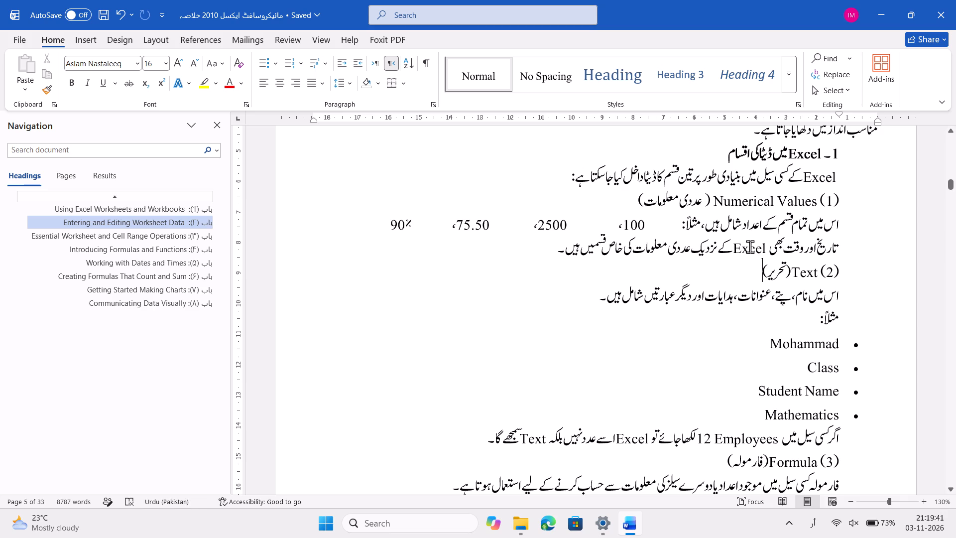
{"action": "left_click", "coordinate": [750, 247]}
{"action": "key", "text": "Left"}
{"action": "key", "text": "Left"}
{"action": "key", "text": "Left"}
{"action": "key", "text": "Left"}
{"action": "key", "text": "BackSpace"}
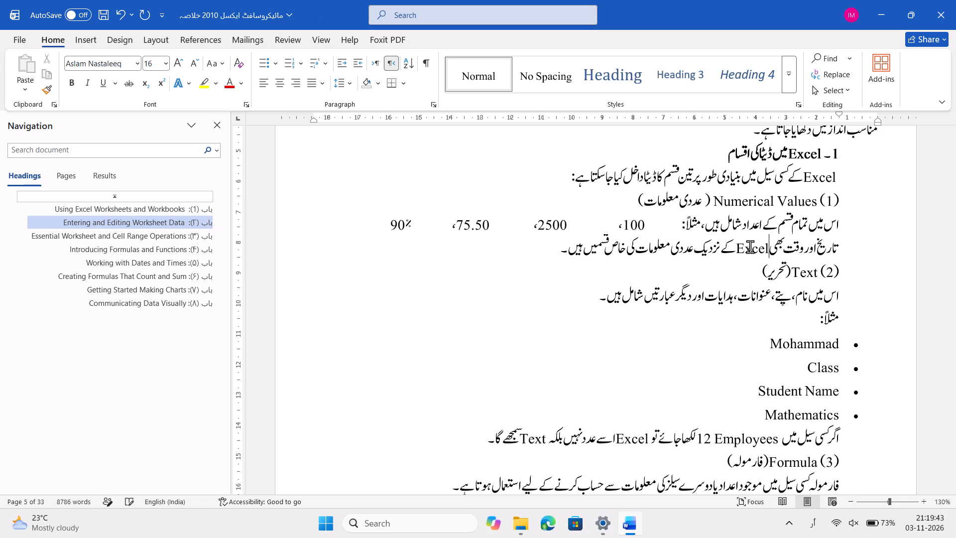
{"action": "key", "text": "space"}
{"action": "key", "text": "ctrl+s"}
Join the formula =A1+B1 under Formula to the line above, tabbed after «مثلاً:», and save the document.
{"action": "scroll", "coordinate": [750, 247], "scroll_direction": "down", "scroll_amount": 1}
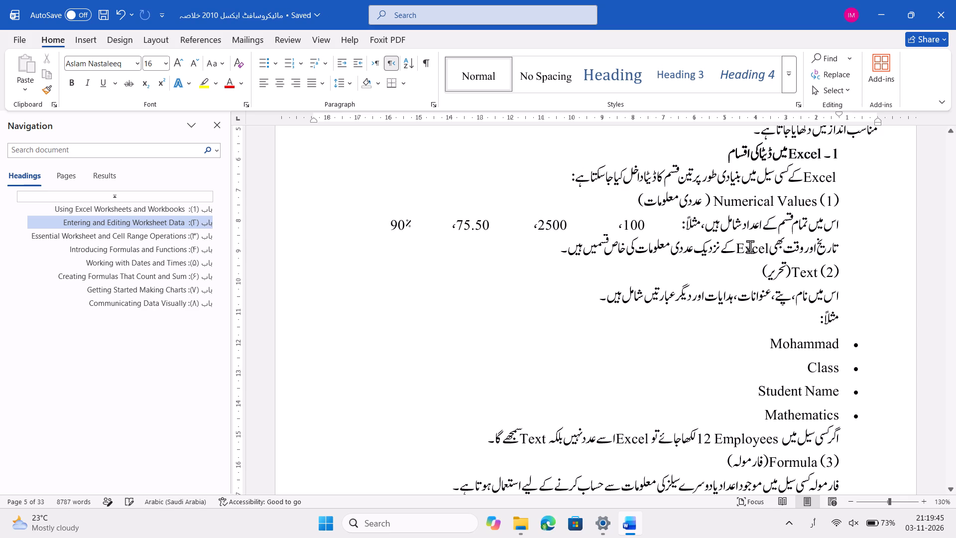
{"action": "scroll", "coordinate": [750, 247], "scroll_direction": "down", "scroll_amount": 1}
{"action": "scroll", "coordinate": [814, 348], "scroll_direction": "down", "scroll_amount": 1}
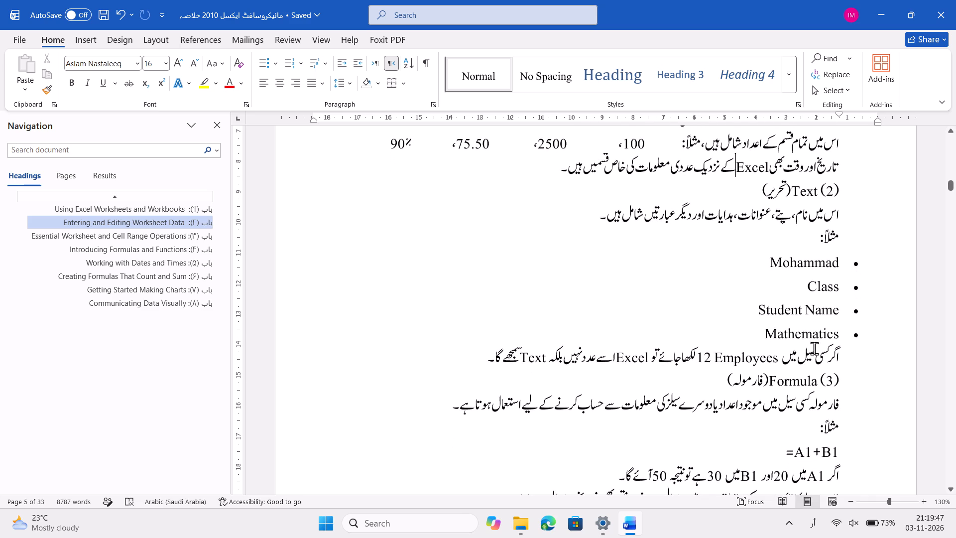
{"action": "scroll", "coordinate": [814, 348], "scroll_direction": "down", "scroll_amount": 1}
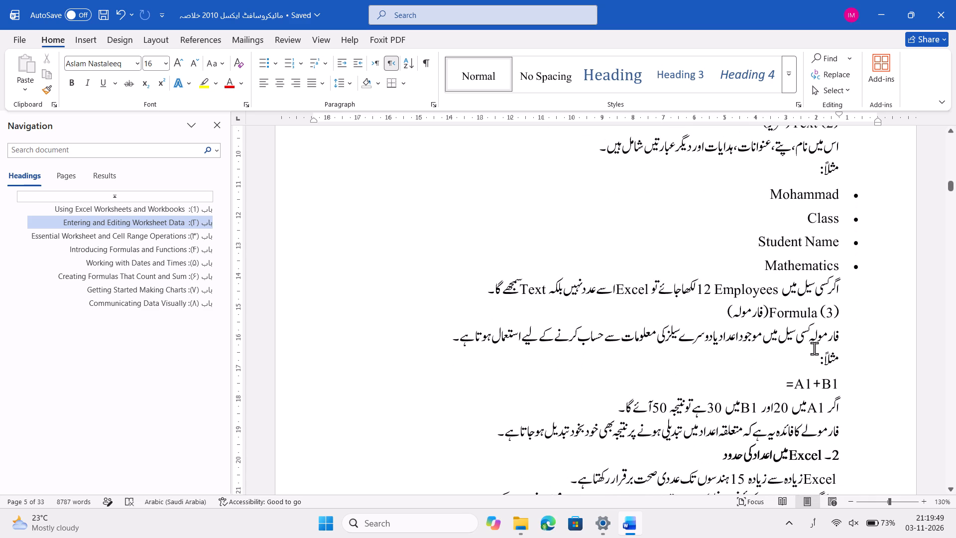
{"action": "scroll", "coordinate": [814, 348], "scroll_direction": "down", "scroll_amount": 1}
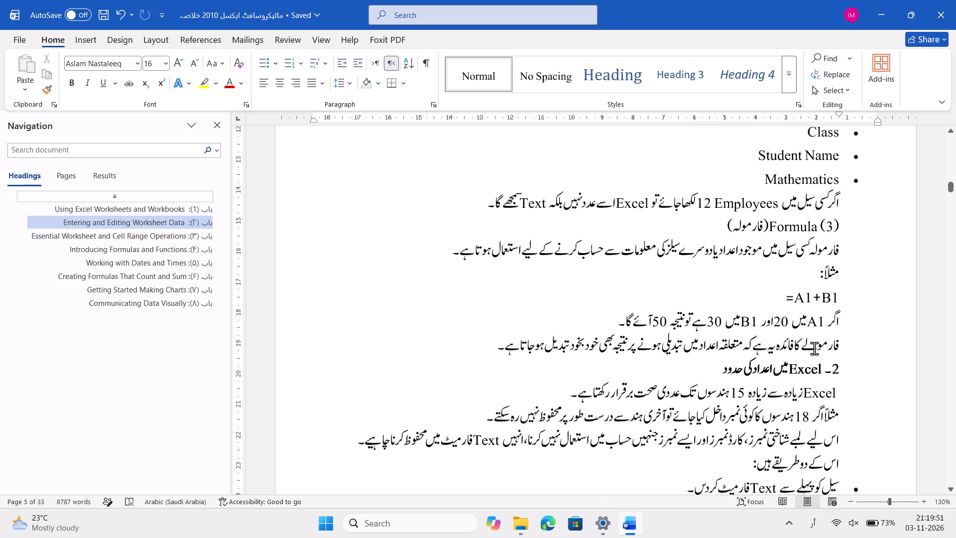
{"action": "left_click", "coordinate": [768, 300]}
{"action": "key", "text": "Home"}
{"action": "key", "text": "BackSpace"}
{"action": "key", "text": "BackSpace"}
{"action": "key", "text": "BackSpace"}
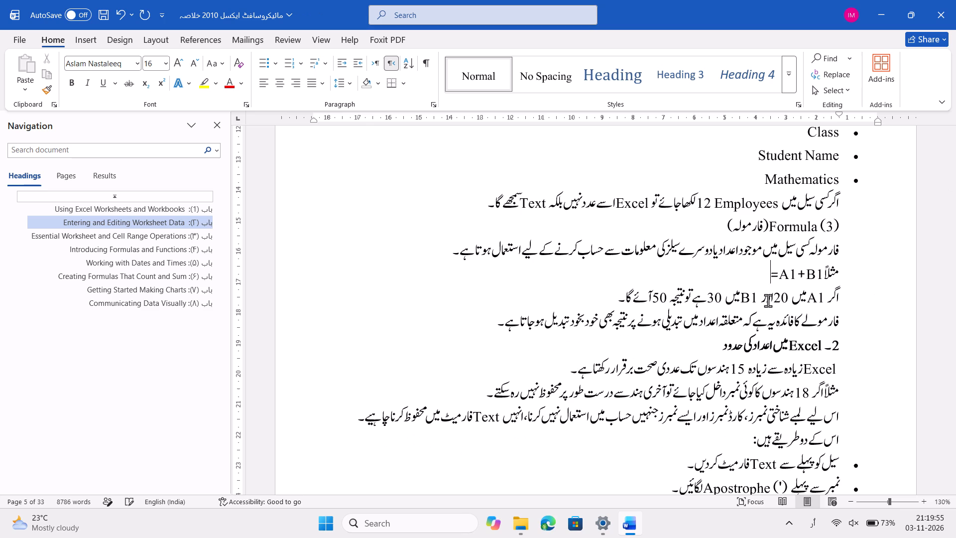
{"action": "key", "text": "shift+colon"}
{"action": "key", "text": "Tab"}
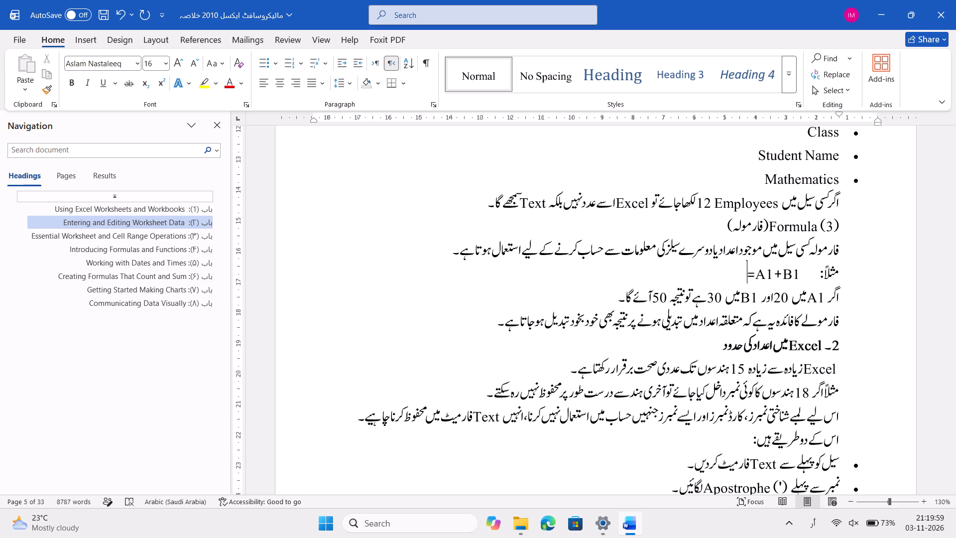
{"action": "key", "text": "ctrl+s"}
Join the first bulleted method, on Text format, to the «اس کے دو طریقے ہیں:» line, tabbed after the colon and numbered (۱).
{"action": "scroll", "coordinate": [768, 300], "scroll_direction": "down", "scroll_amount": 1}
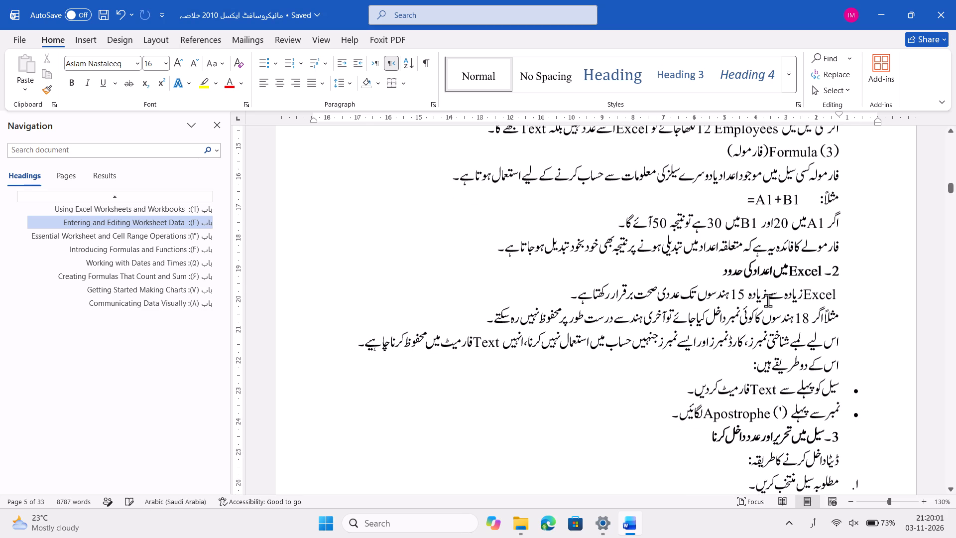
{"action": "scroll", "coordinate": [768, 300], "scroll_direction": "down", "scroll_amount": 1}
{"action": "scroll", "coordinate": [790, 360], "scroll_direction": "down", "scroll_amount": 1}
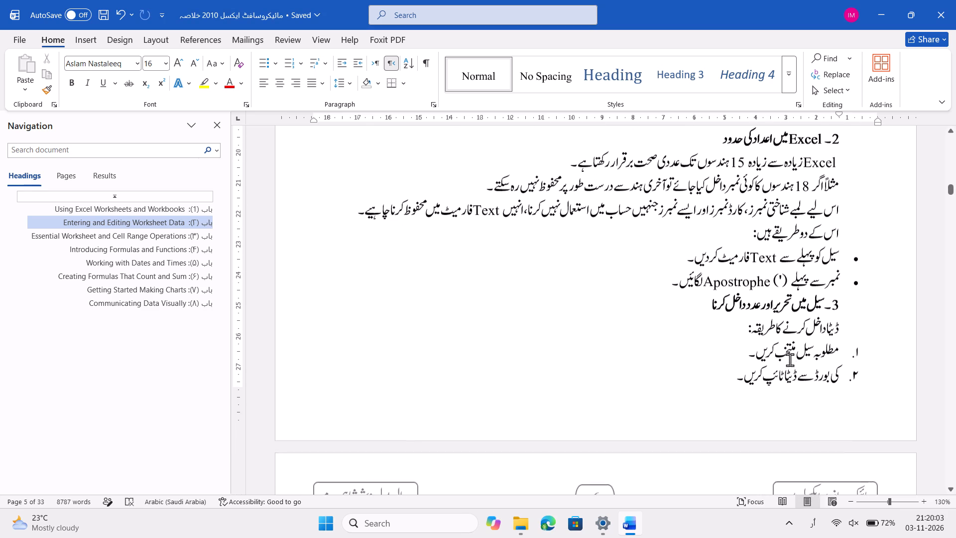
{"action": "scroll", "coordinate": [790, 360], "scroll_direction": "down", "scroll_amount": 1}
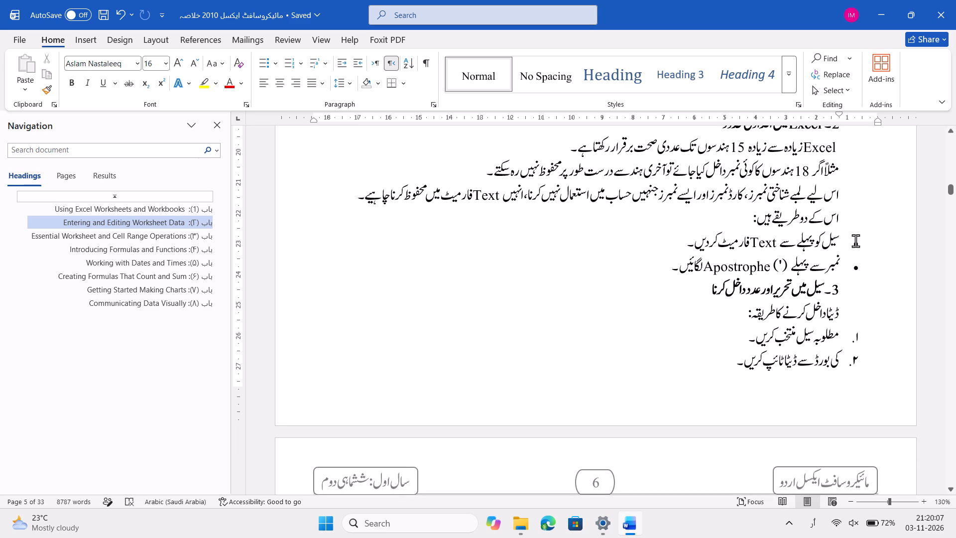
{"action": "left_click", "coordinate": [834, 239]}
{"action": "key", "text": "Home"}
{"action": "key", "text": "BackSpace"}
{"action": "key", "text": "BackSpace"}
{"action": "key", "text": "BackSpace"}
{"action": "key", "text": "BackSpace"}
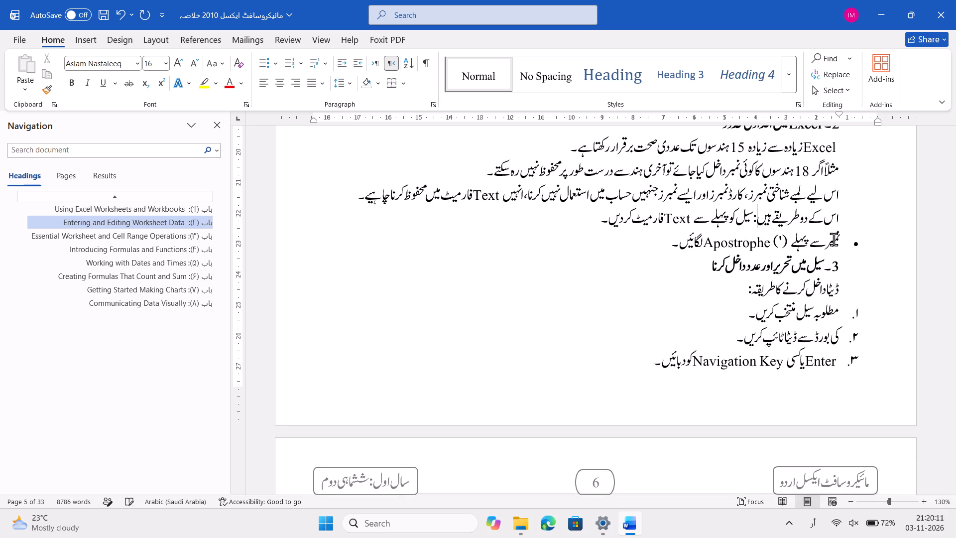
{"action": "key", "text": "BackSpace"}
{"action": "key", "text": "shift+colon"}
{"action": "key", "text": "Tab"}
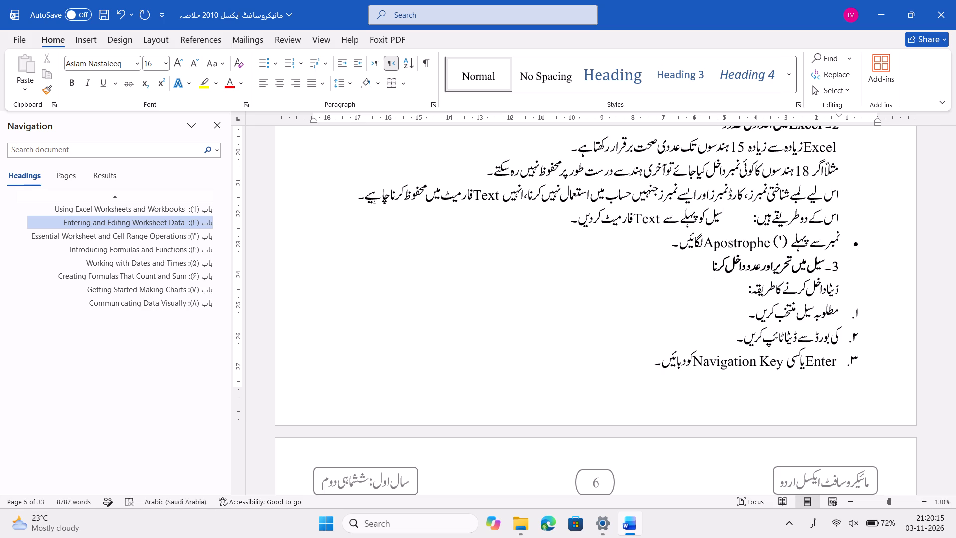
{"action": "key", "text": "1"}
{"action": "key", "text": "BackSpace"}
{"action": "key", "text": "shift+parenleft"}
{"action": "type", "text": "1)"}
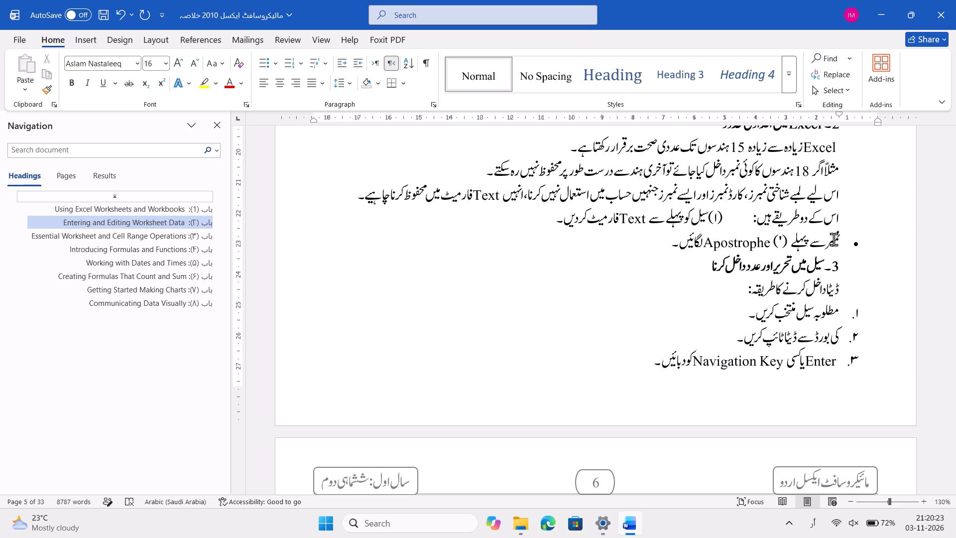
Join the bulleted Apostrophe method to the same line after a tab, number it (۲), and save the document.
{"action": "left_click", "coordinate": [834, 239]}
{"action": "key", "text": "Home"}
{"action": "key", "text": "BackSpace"}
{"action": "key", "text": "BackSpace"}
{"action": "key", "text": "BackSpace"}
{"action": "key", "text": "BackSpace"}
{"action": "key", "text": "Tab"}
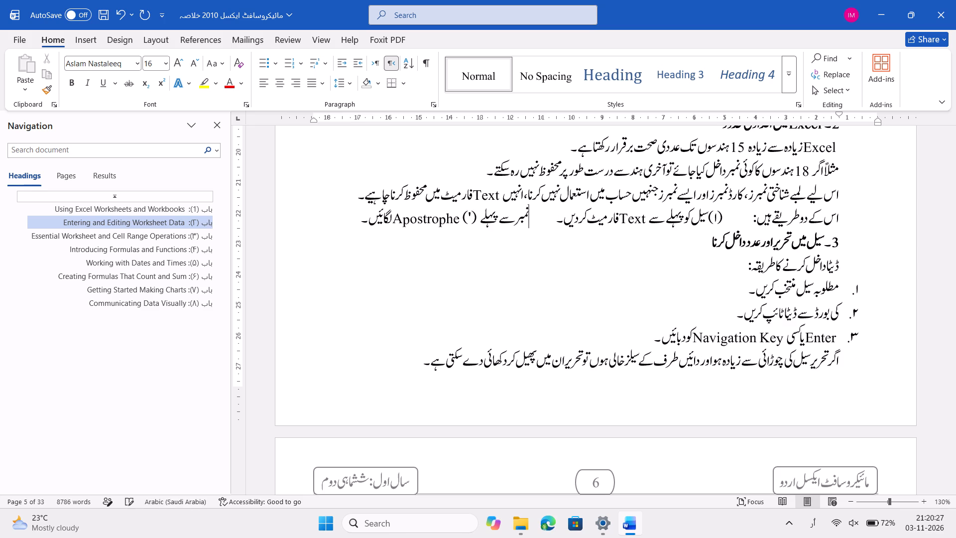
{"action": "type", "text": "(2()"}
{"action": "key", "text": "BackSpace"}
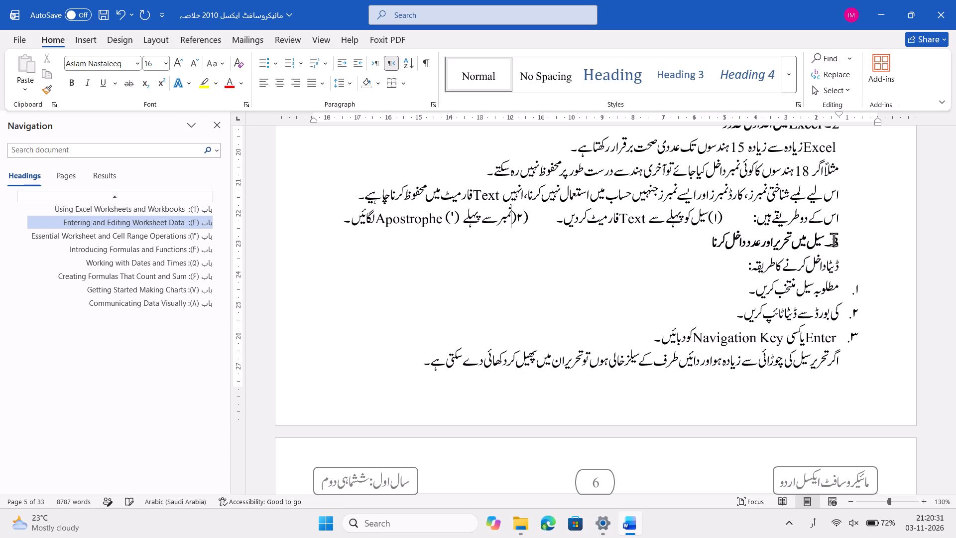
{"action": "key", "text": "BackSpace"}
{"action": "key", "text": "shift+parenright"}
{"action": "left_click", "coordinate": [697, 247]}
{"action": "key", "text": "ctrl+s"}
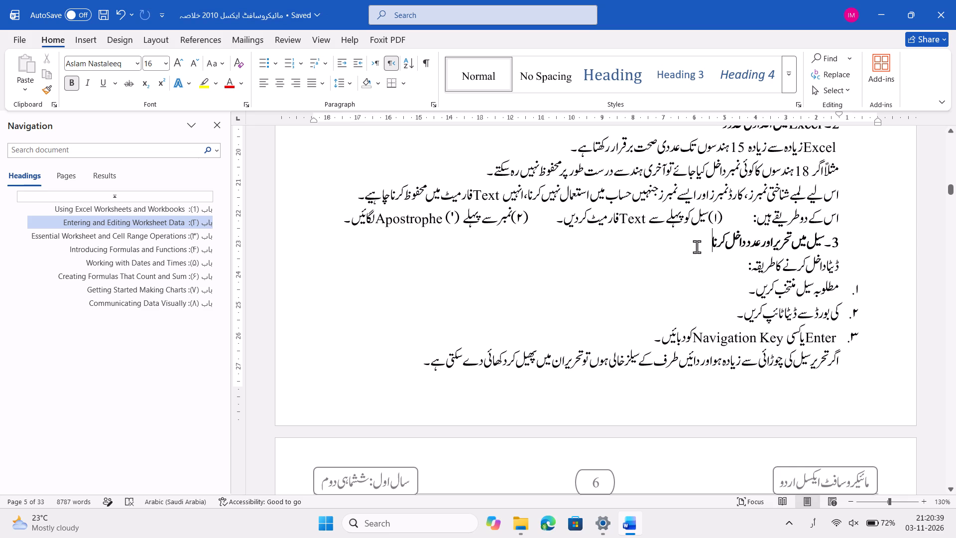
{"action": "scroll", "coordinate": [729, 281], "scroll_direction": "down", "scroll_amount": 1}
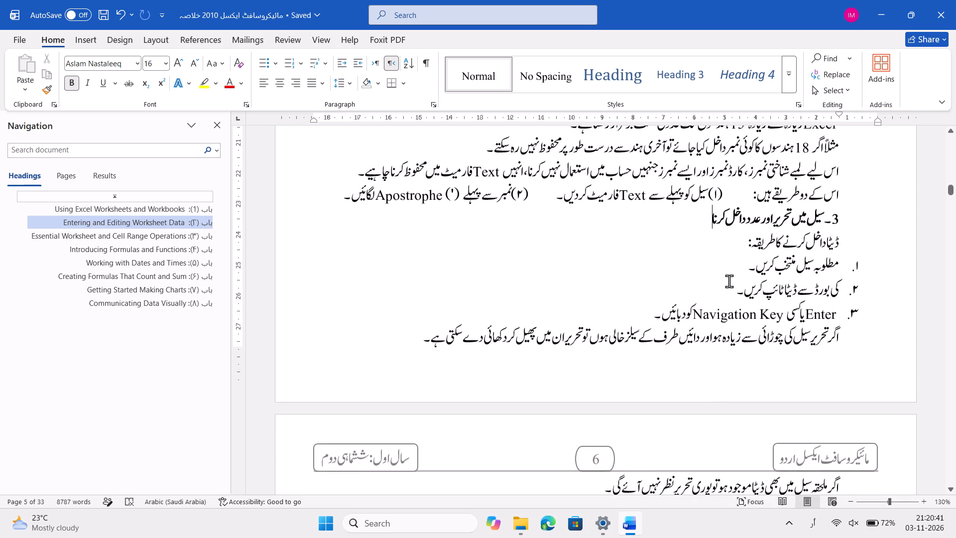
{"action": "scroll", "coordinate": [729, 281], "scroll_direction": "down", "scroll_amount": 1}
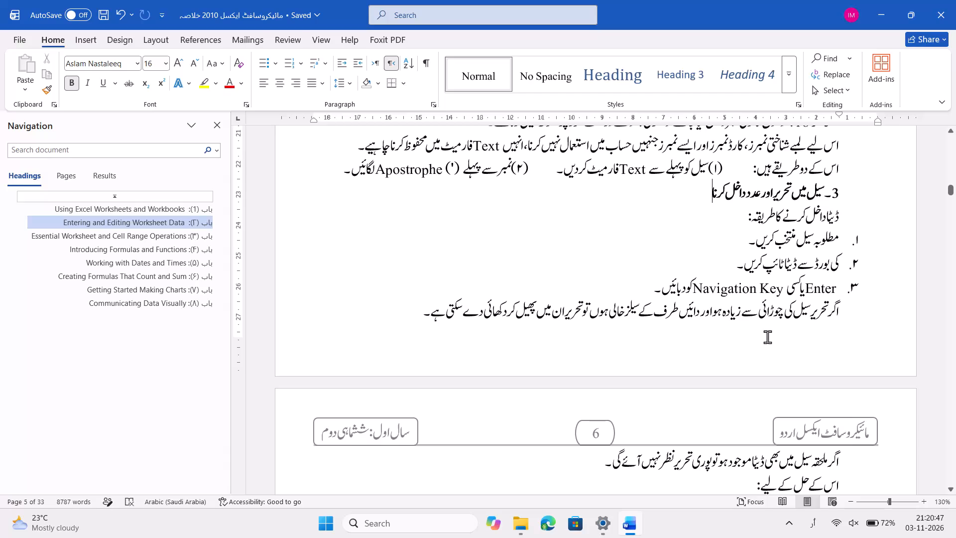
Review the text and layout from section 3, on entering text and numbers, through section 5, on editing cell data.
{"action": "scroll", "coordinate": [767, 337], "scroll_direction": "up", "scroll_amount": 1}
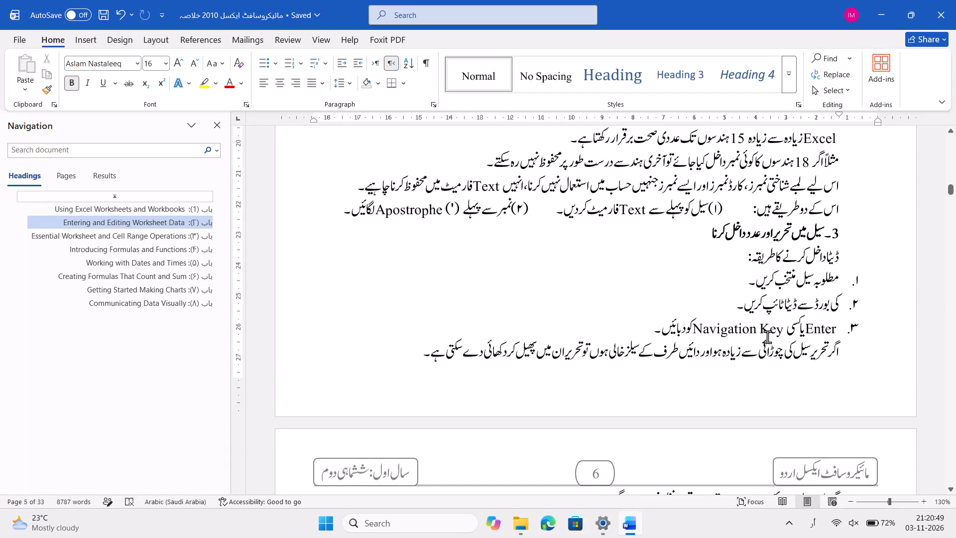
{"action": "scroll", "coordinate": [767, 337], "scroll_direction": "down", "scroll_amount": 1}
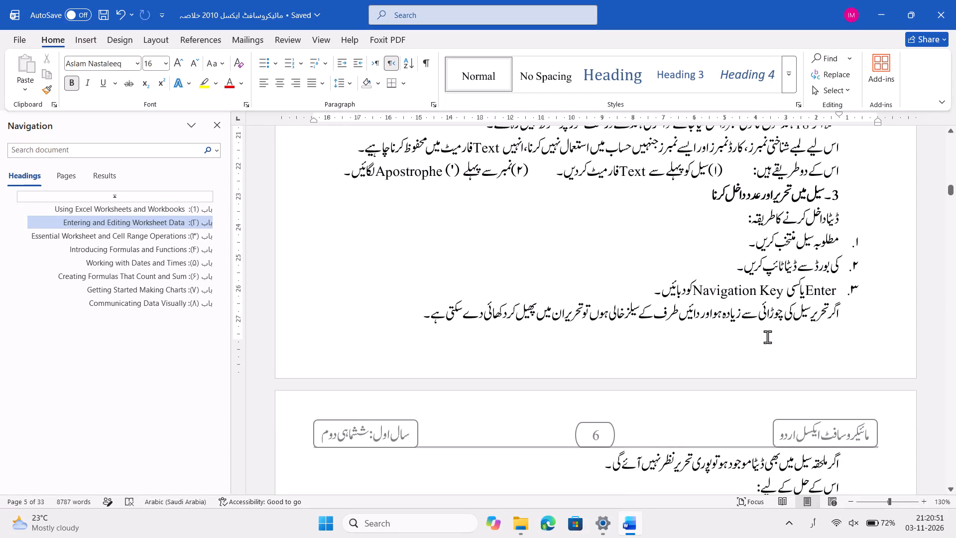
{"action": "scroll", "coordinate": [784, 321], "scroll_direction": "down", "scroll_amount": 1}
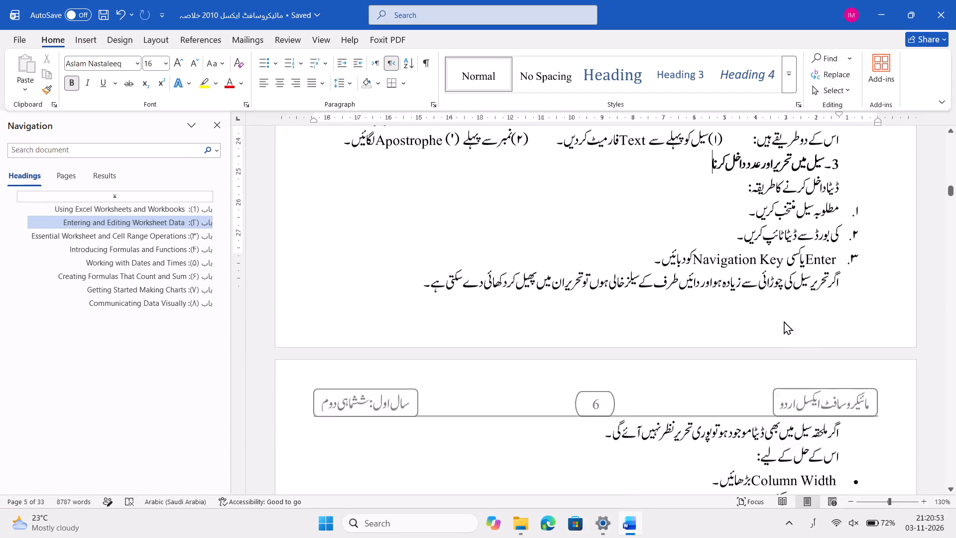
{"action": "scroll", "coordinate": [784, 321], "scroll_direction": "down", "scroll_amount": 2}
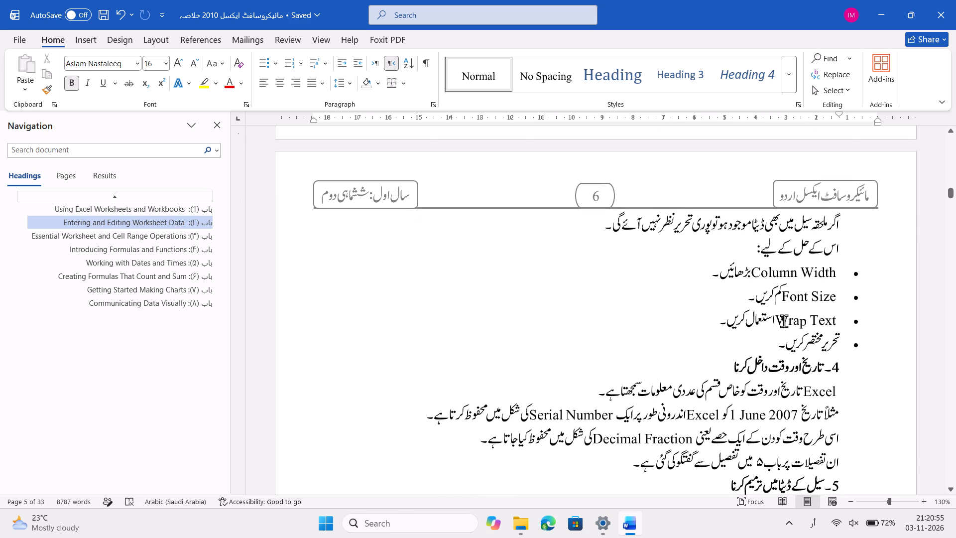
{"action": "scroll", "coordinate": [784, 321], "scroll_direction": "down", "scroll_amount": 1}
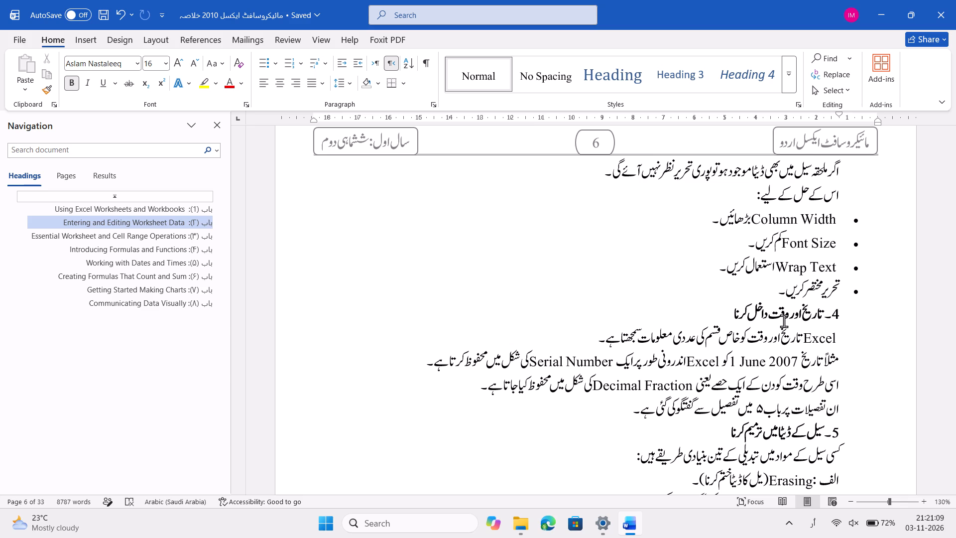
{"action": "left_click", "coordinate": [773, 281]}
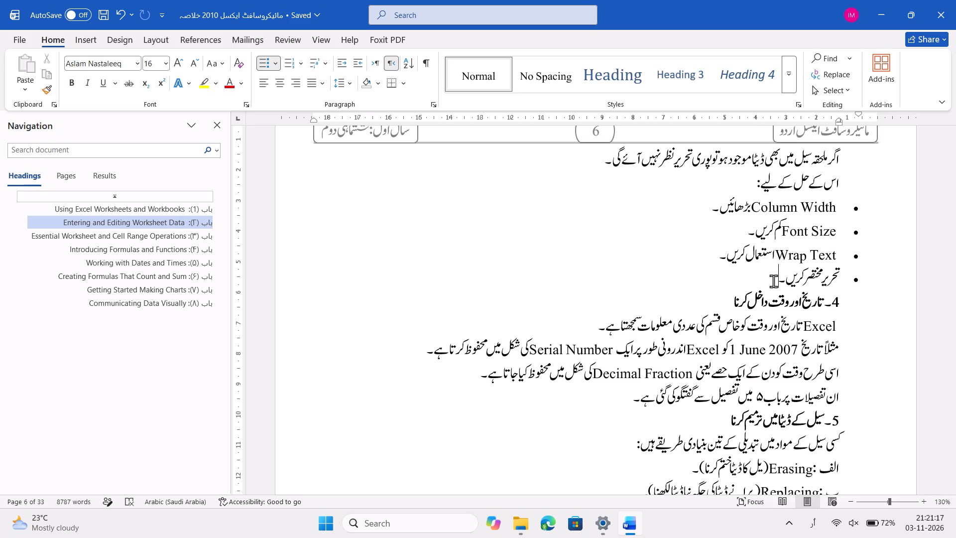
{"action": "left_click", "coordinate": [710, 289]}
{"action": "scroll", "coordinate": [710, 289], "scroll_direction": "down", "scroll_amount": 1}
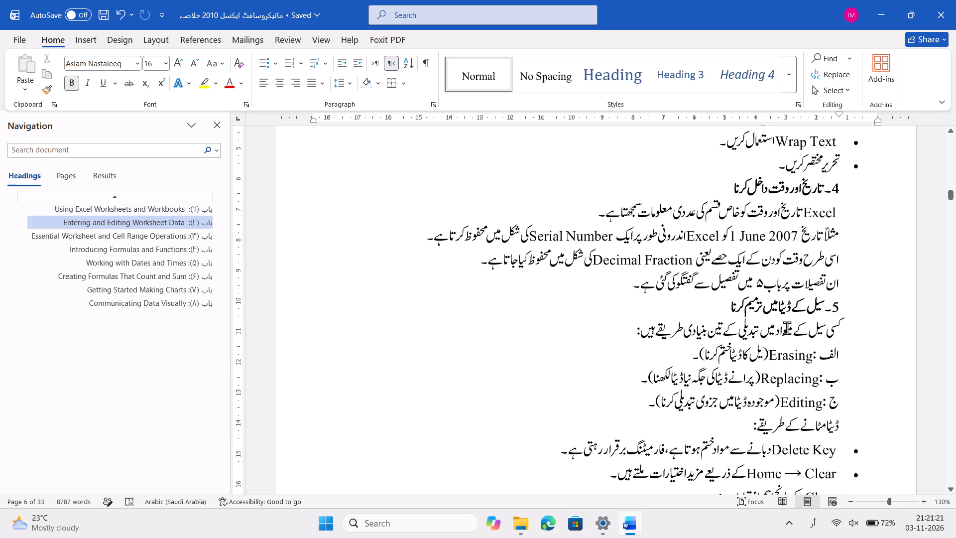
{"action": "left_click", "coordinate": [635, 284]}
{"action": "scroll", "coordinate": [635, 284], "scroll_direction": "down", "scroll_amount": 1}
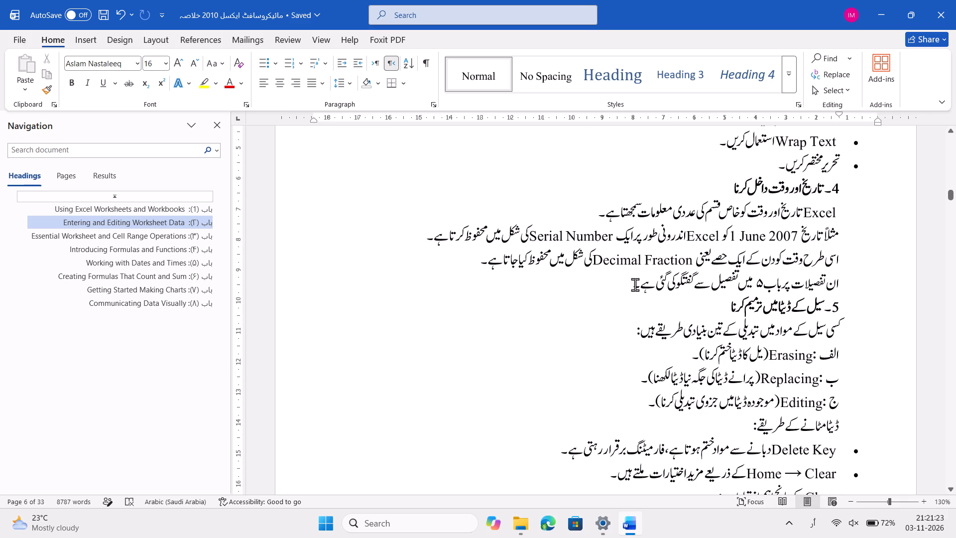
{"action": "scroll", "coordinate": [635, 284], "scroll_direction": "down", "scroll_amount": 1}
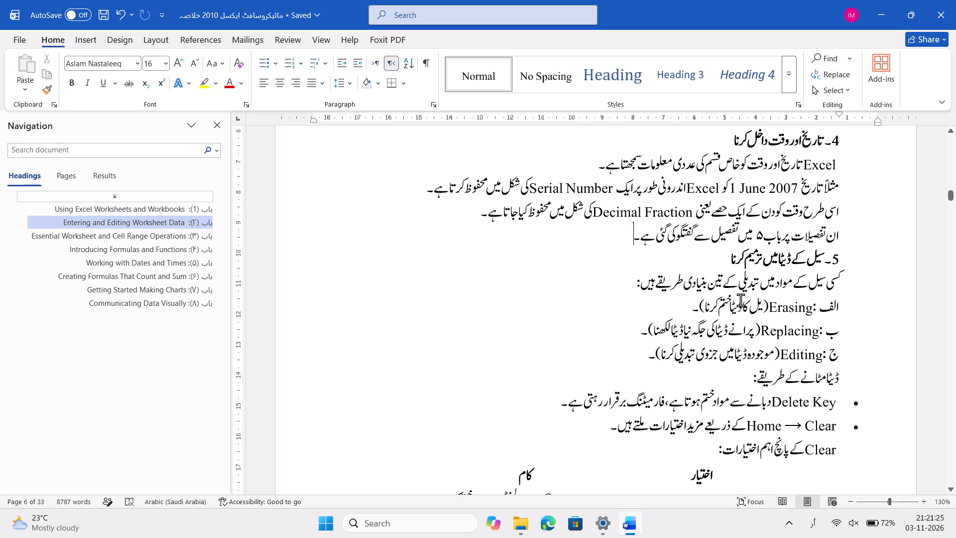
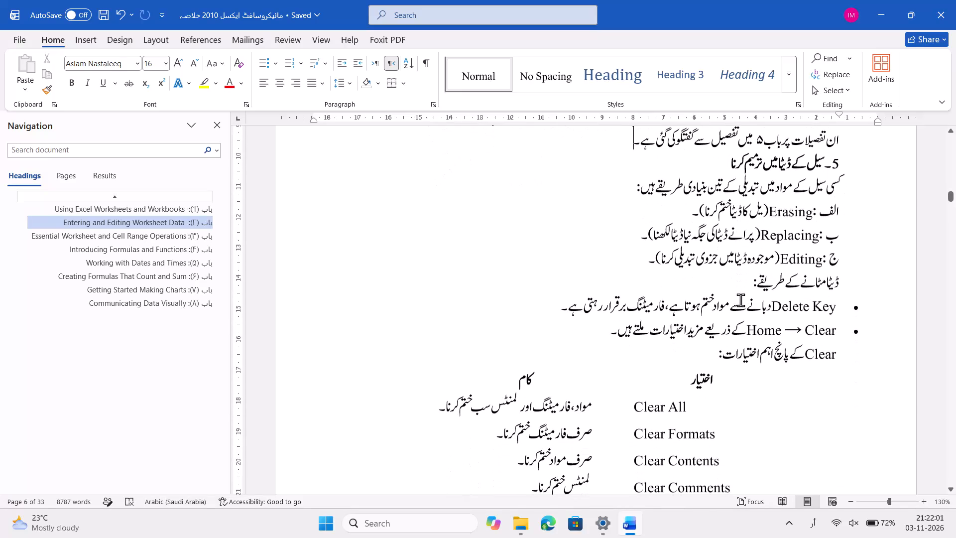
Review chapter 2 from section 5, on editing cell data, through the start of section 8, Number Formatting, checking text, tables and page breaks.
{"action": "scroll", "coordinate": [755, 312], "scroll_direction": "down", "scroll_amount": 1}
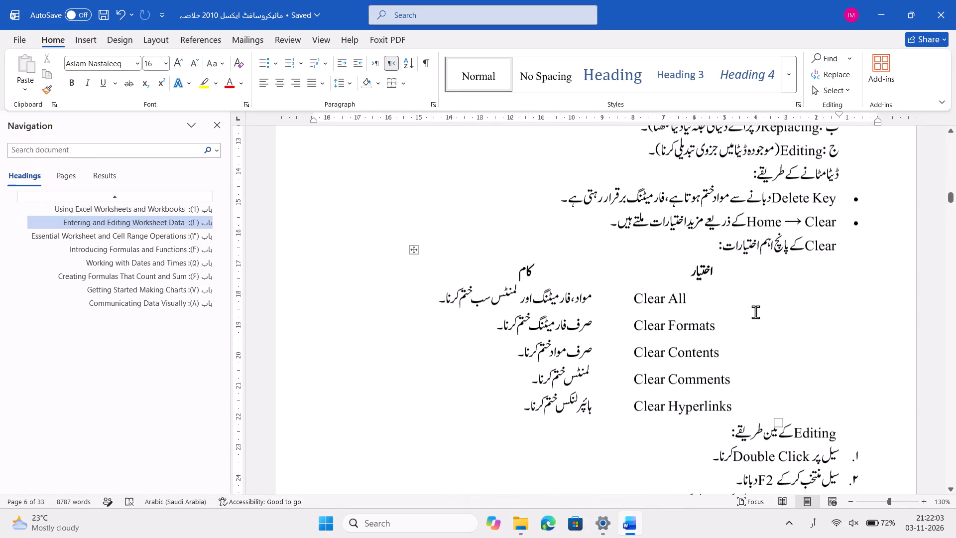
{"action": "scroll", "coordinate": [755, 312], "scroll_direction": "down", "scroll_amount": 3}
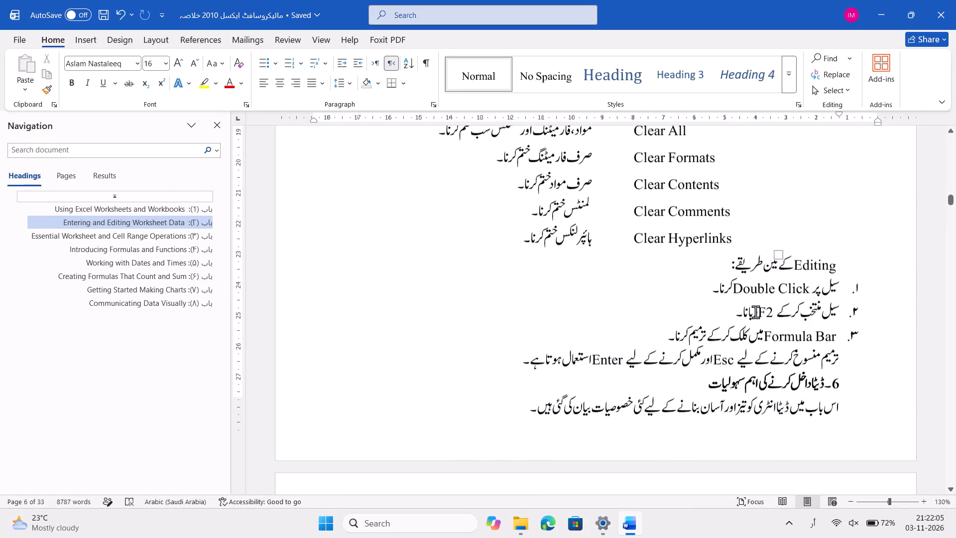
{"action": "scroll", "coordinate": [755, 312], "scroll_direction": "up", "scroll_amount": 1}
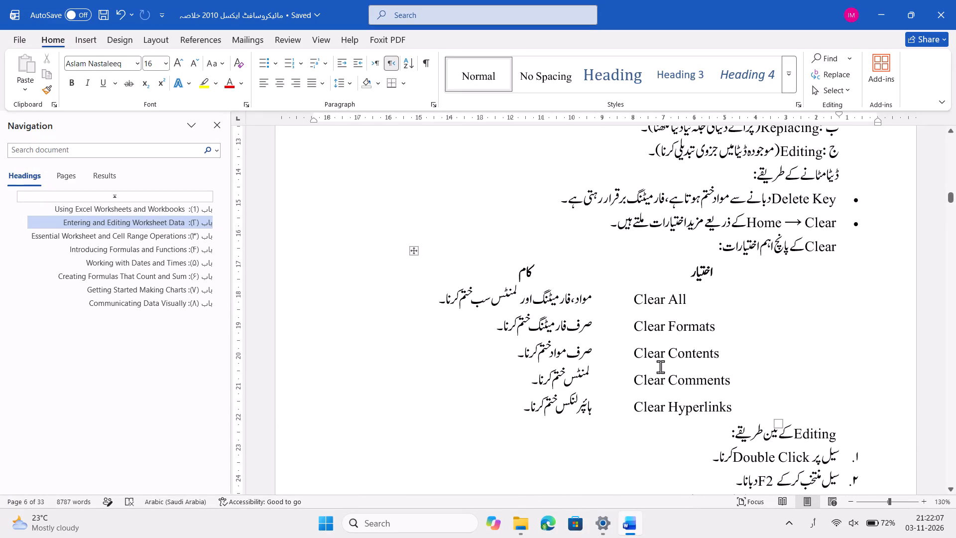
{"action": "scroll", "coordinate": [661, 404], "scroll_direction": "down", "scroll_amount": 2}
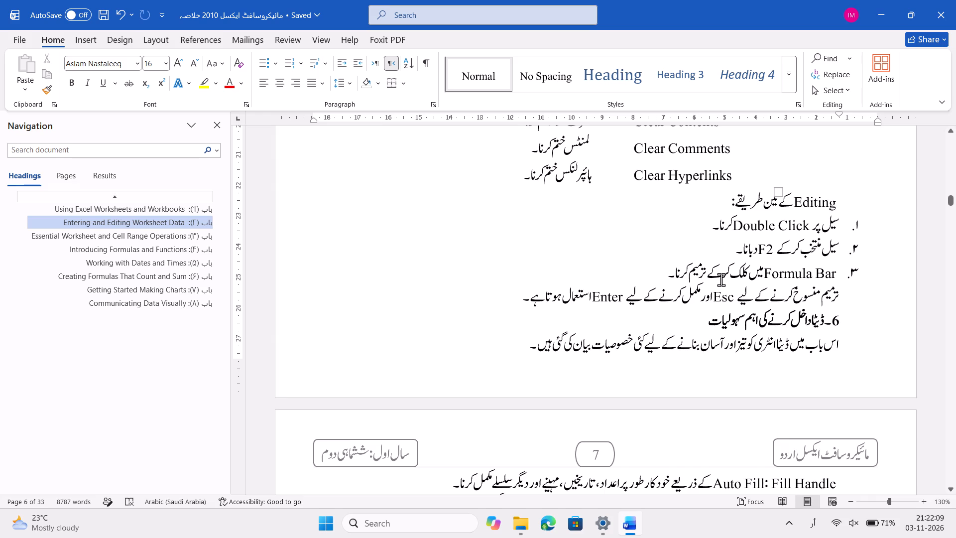
{"action": "scroll", "coordinate": [721, 279], "scroll_direction": "down", "scroll_amount": 3}
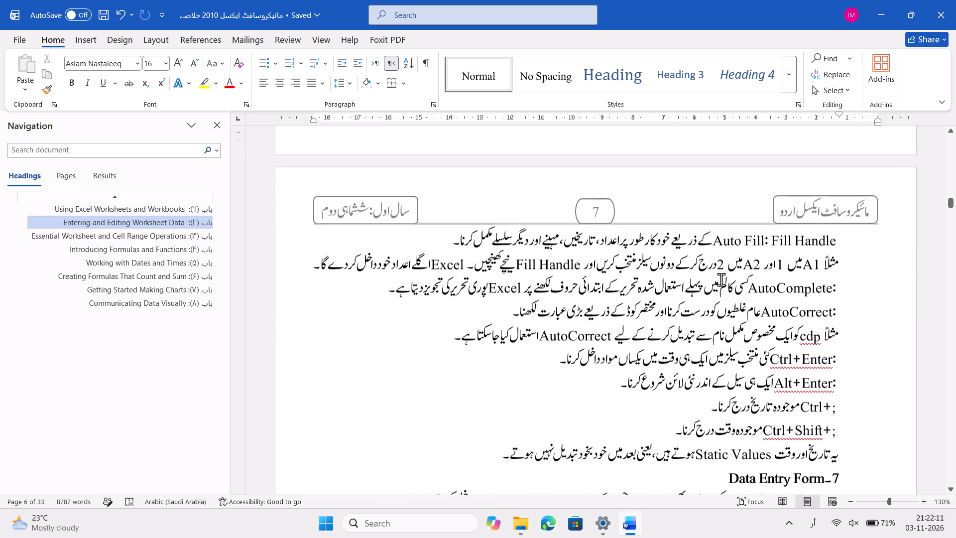
{"action": "scroll", "coordinate": [721, 279], "scroll_direction": "down", "scroll_amount": 1}
{"action": "scroll", "coordinate": [721, 279], "scroll_direction": "up", "scroll_amount": 2}
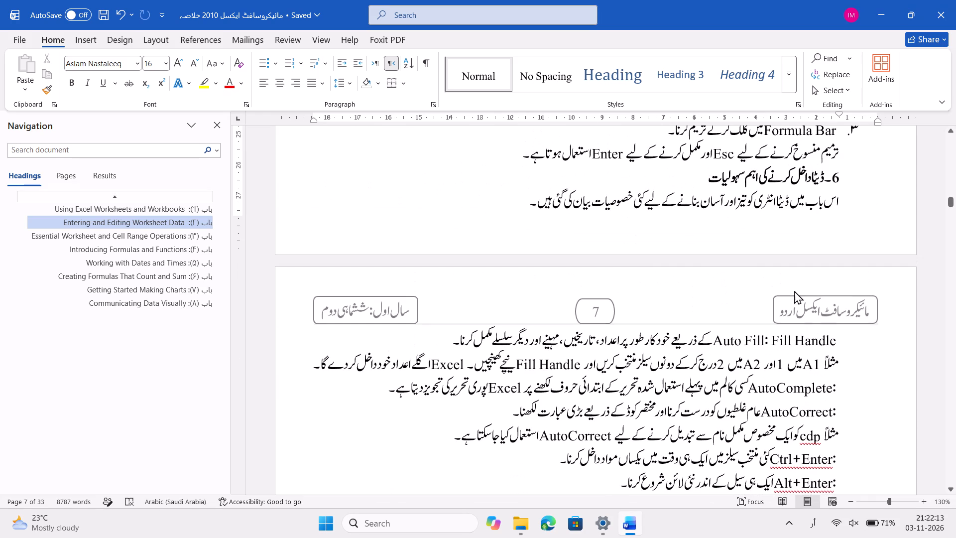
{"action": "scroll", "coordinate": [854, 362], "scroll_direction": "down", "scroll_amount": 1}
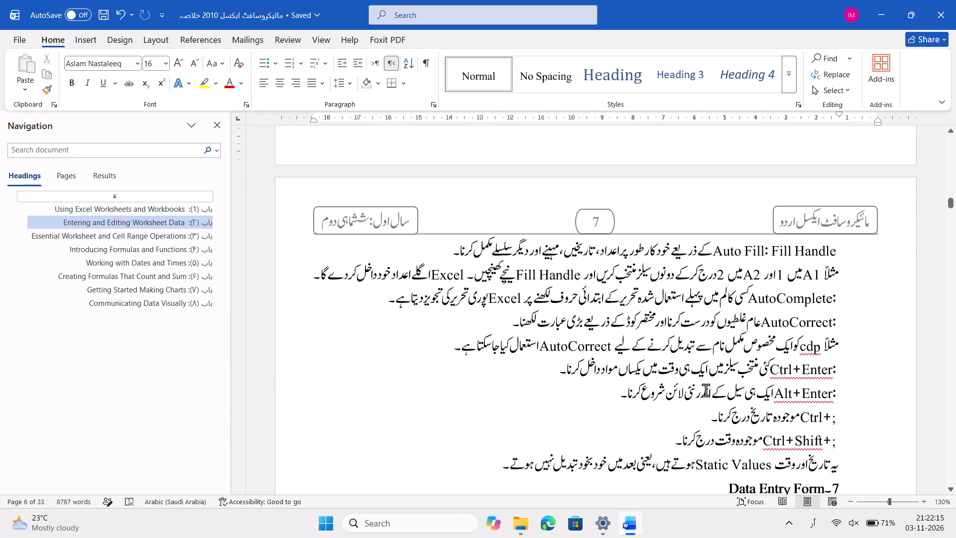
{"action": "scroll", "coordinate": [704, 391], "scroll_direction": "down", "scroll_amount": 2}
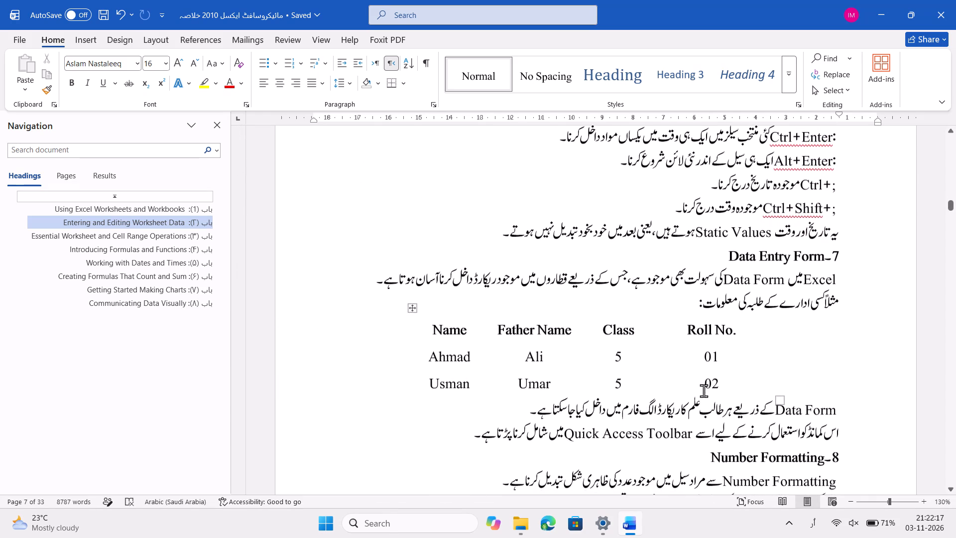
Review the layout again from the title page and contents through chapter 1 to section 6 of chapter 2.
{"action": "scroll", "coordinate": [704, 391], "scroll_direction": "up", "scroll_amount": 15}
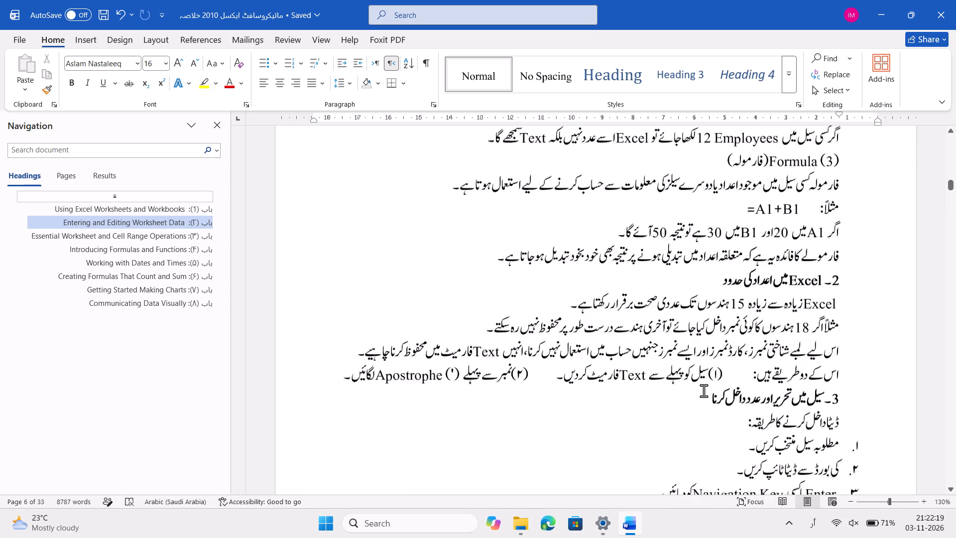
{"action": "scroll", "coordinate": [704, 391], "scroll_direction": "up", "scroll_amount": 12}
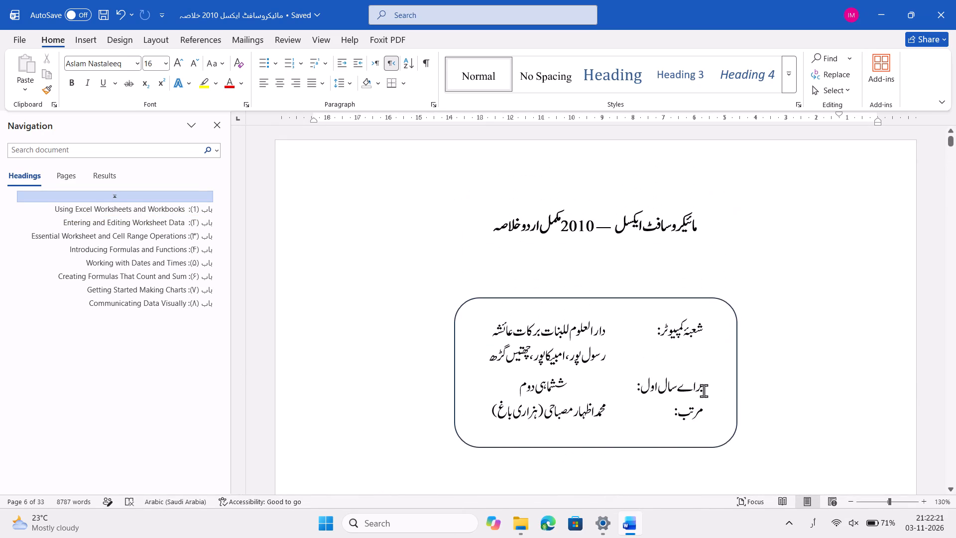
{"action": "scroll", "coordinate": [704, 391], "scroll_direction": "up", "scroll_amount": 5}
{"action": "scroll", "coordinate": [704, 391], "scroll_direction": "down", "scroll_amount": 6}
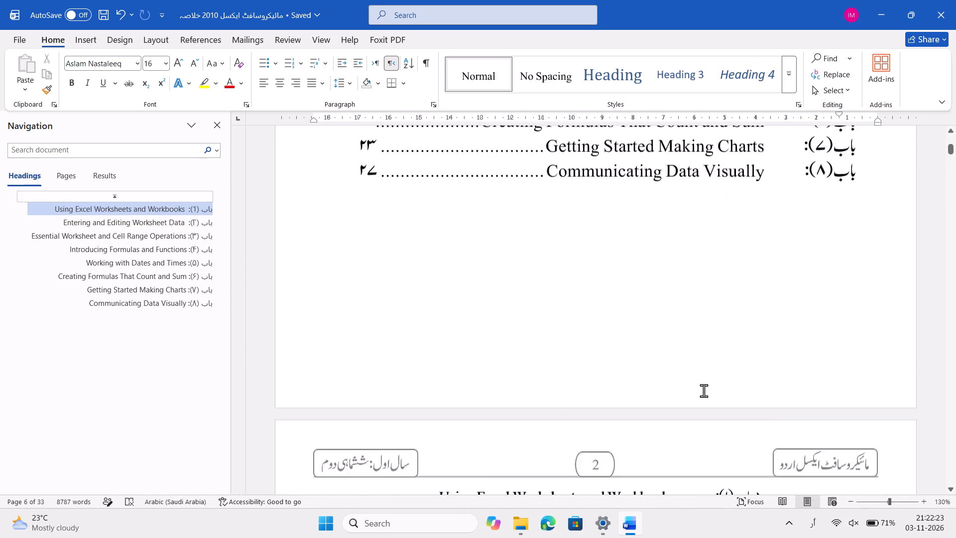
{"action": "scroll", "coordinate": [704, 391], "scroll_direction": "down", "scroll_amount": 3}
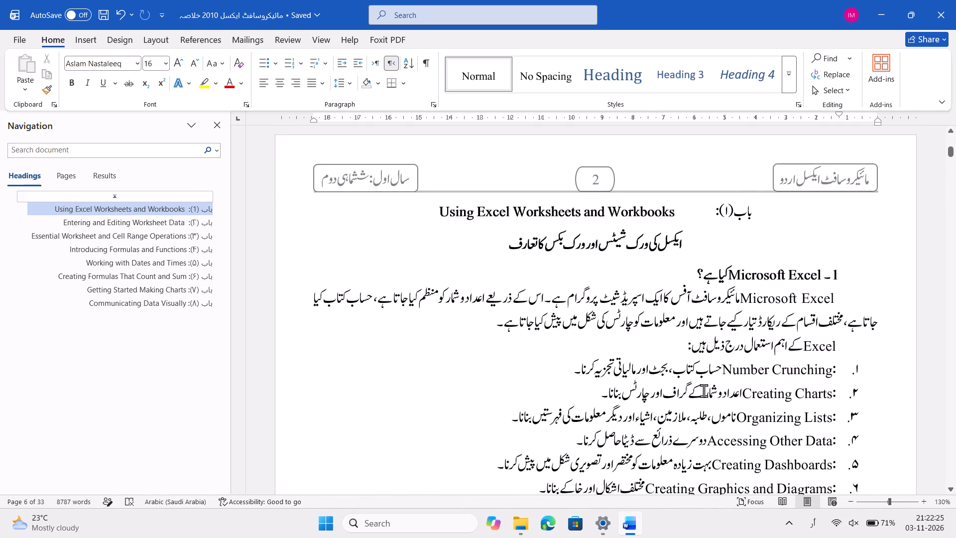
{"action": "scroll", "coordinate": [704, 391], "scroll_direction": "down", "scroll_amount": 3}
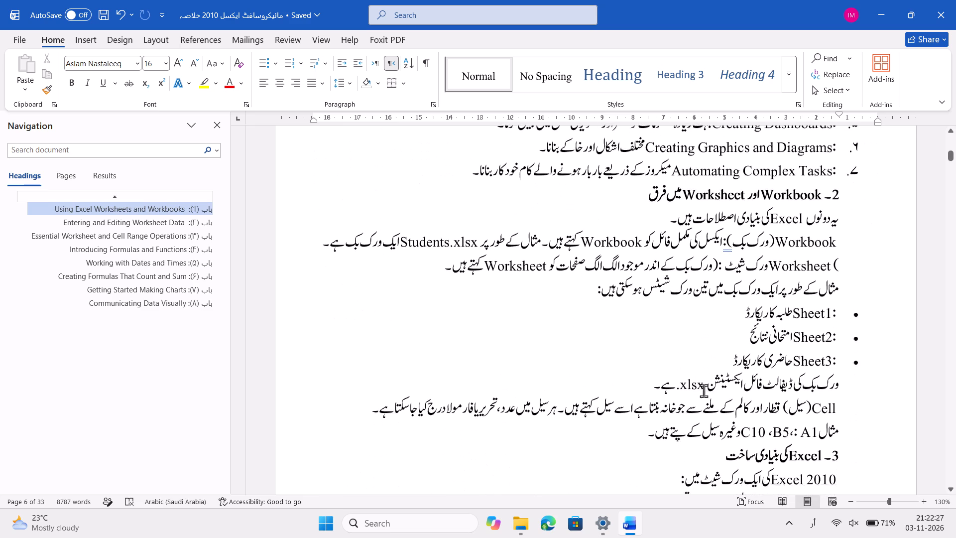
{"action": "scroll", "coordinate": [704, 391], "scroll_direction": "down", "scroll_amount": 1}
{"action": "scroll", "coordinate": [802, 400], "scroll_direction": "down", "scroll_amount": 1}
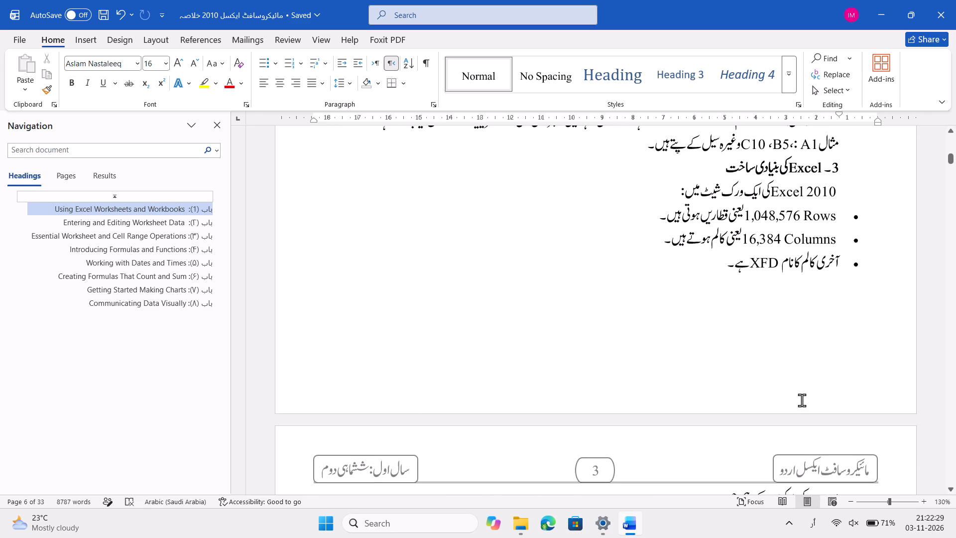
{"action": "scroll", "coordinate": [802, 400], "scroll_direction": "up", "scroll_amount": 7}
{"action": "scroll", "coordinate": [802, 400], "scroll_direction": "down", "scroll_amount": 4}
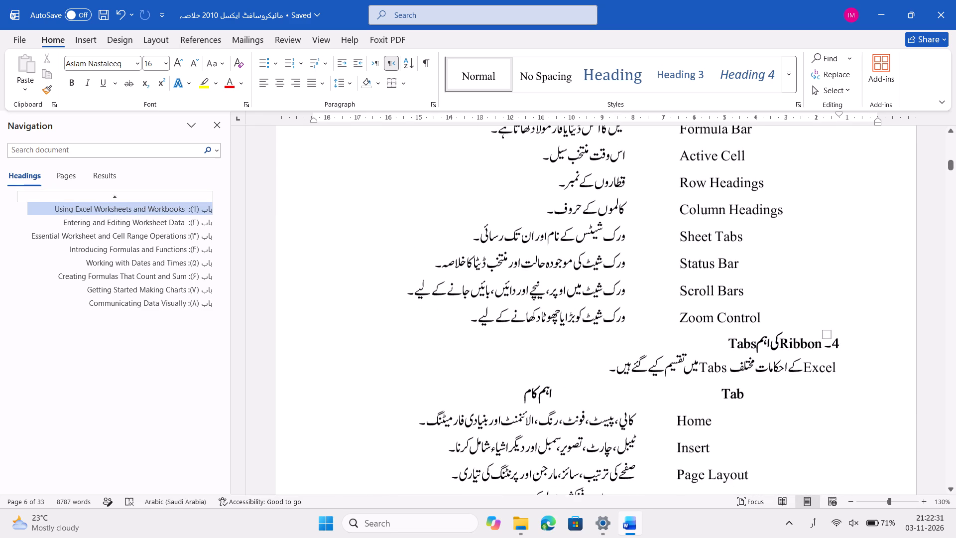
{"action": "scroll", "coordinate": [802, 400], "scroll_direction": "down", "scroll_amount": 3}
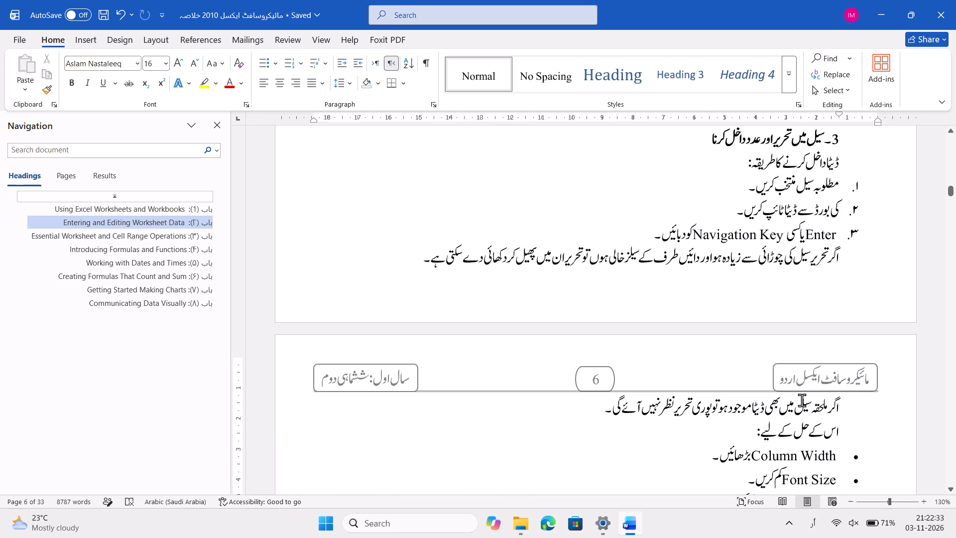
{"action": "scroll", "coordinate": [802, 400], "scroll_direction": "down", "scroll_amount": 3}
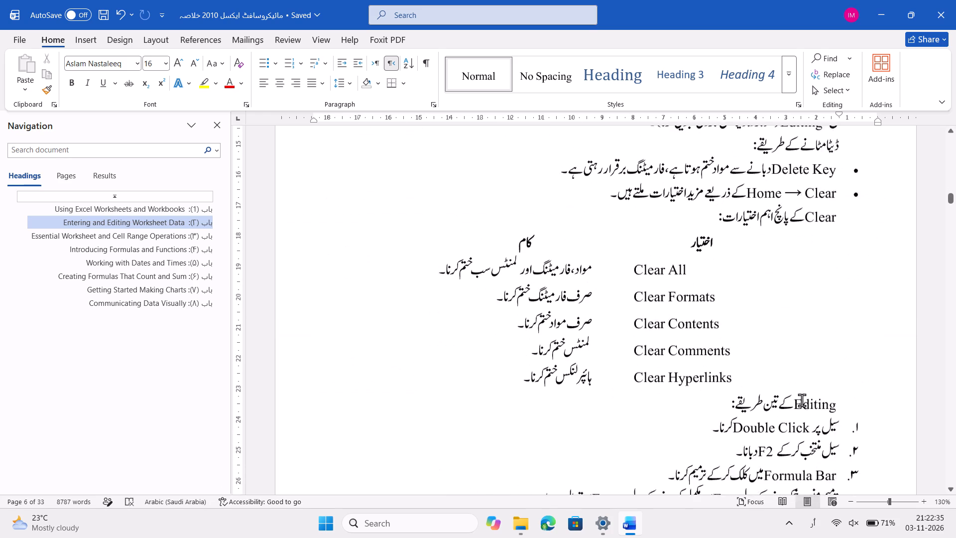
{"action": "scroll", "coordinate": [802, 400], "scroll_direction": "down", "scroll_amount": 1}
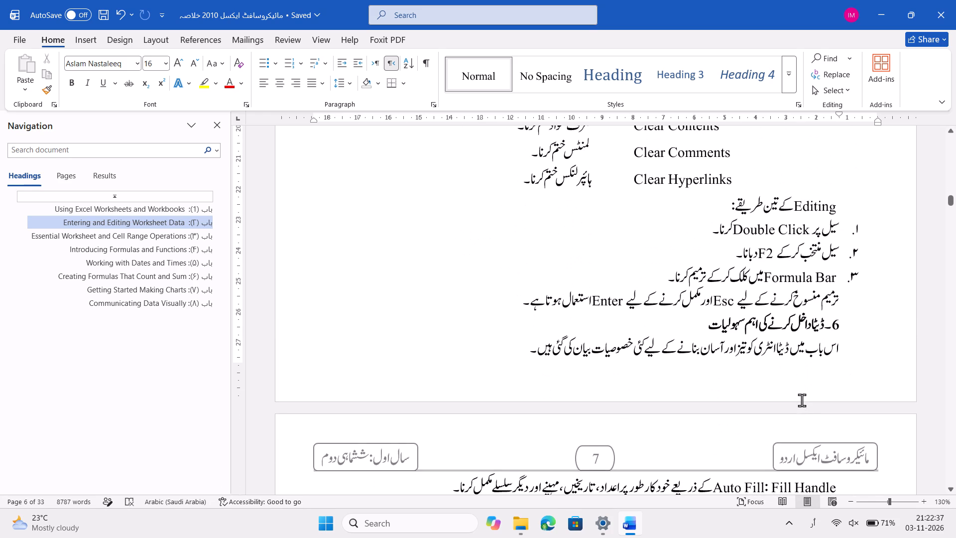
{"action": "scroll", "coordinate": [802, 400], "scroll_direction": "down", "scroll_amount": 1}
{"action": "scroll", "coordinate": [802, 400], "scroll_direction": "up", "scroll_amount": 1}
{"action": "scroll", "coordinate": [802, 400], "scroll_direction": "down", "scroll_amount": 1}
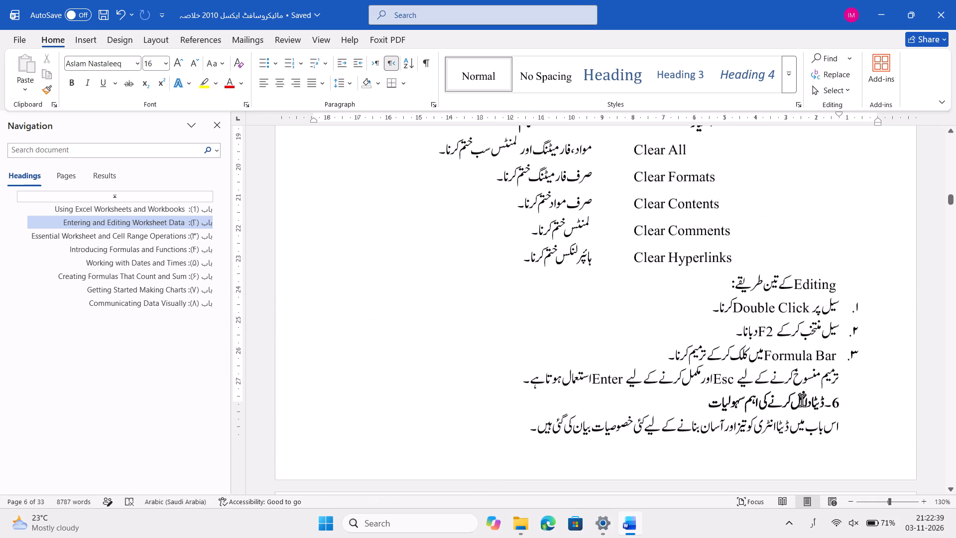
{"action": "scroll", "coordinate": [802, 400], "scroll_direction": "down", "scroll_amount": 1}
{"action": "scroll", "coordinate": [802, 400], "scroll_direction": "up", "scroll_amount": 2}
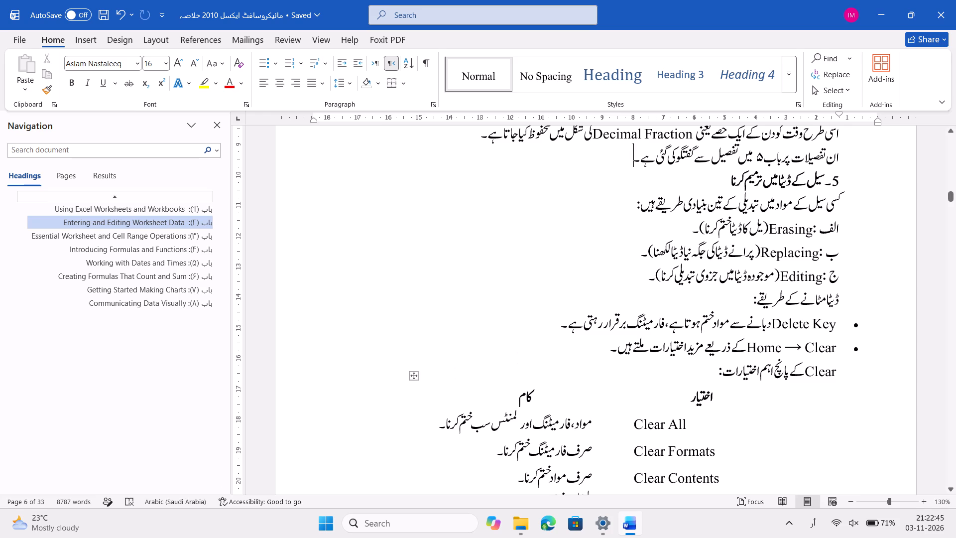
In chapter 3's Urdu subtitle, change the plurals to the singular forms «سیل» and «رینج», and save the document.
{"action": "left_click", "coordinate": [114, 197]}
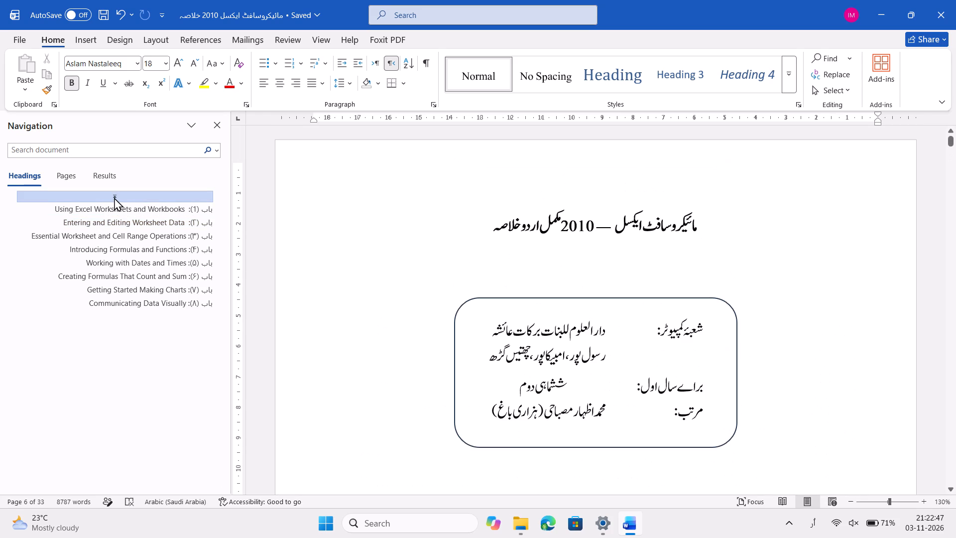
{"action": "left_click", "coordinate": [114, 197]}
{"action": "left_click", "coordinate": [146, 224]}
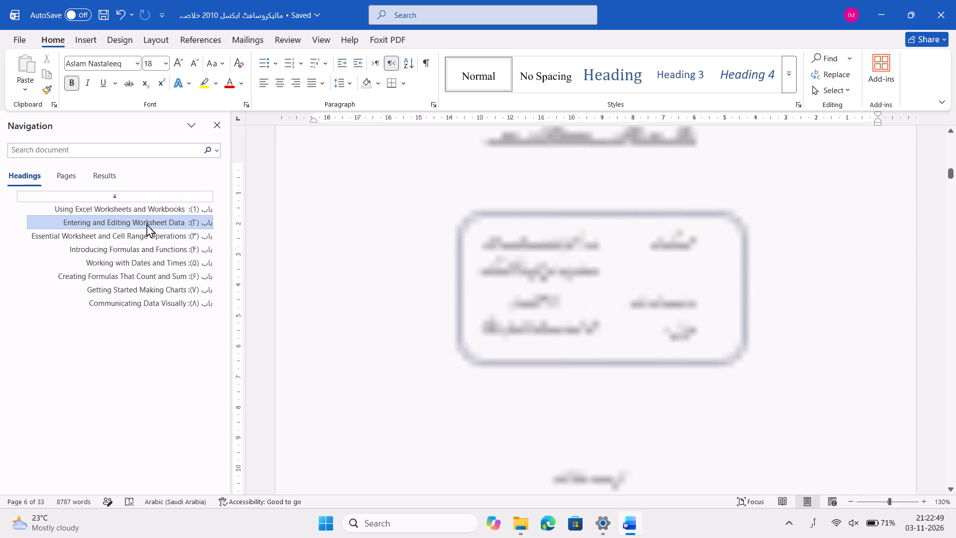
{"action": "left_click", "coordinate": [179, 238]}
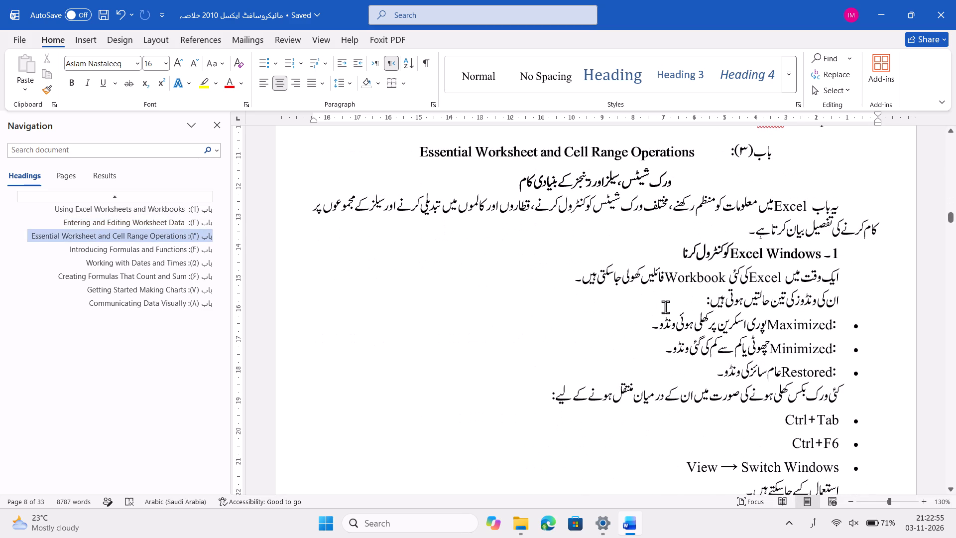
{"action": "left_click", "coordinate": [612, 186]}
{"action": "key", "text": "Left"}
{"action": "key", "text": "Left"}
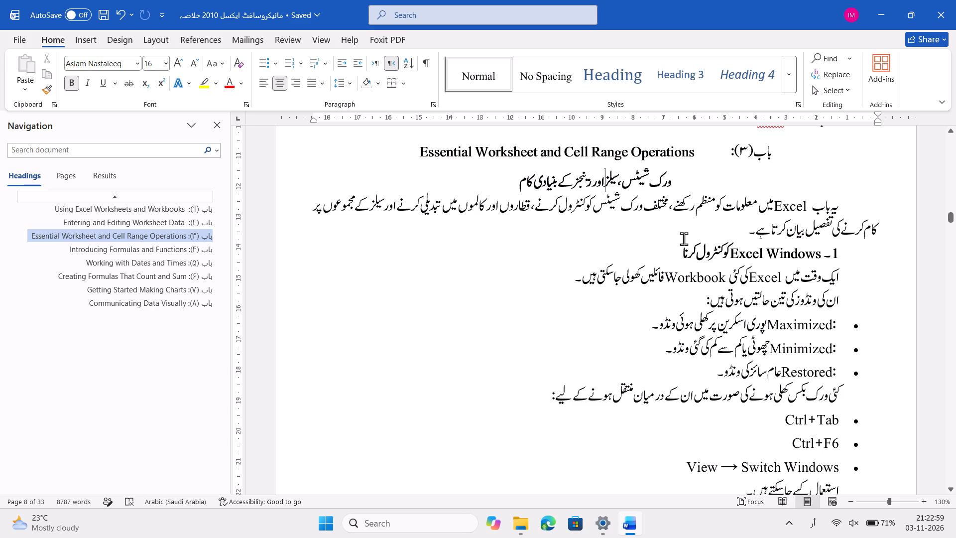
{"action": "key", "text": "Left"}
{"action": "key", "text": "BackSpace"}
{"action": "key", "text": "BackSpace"}
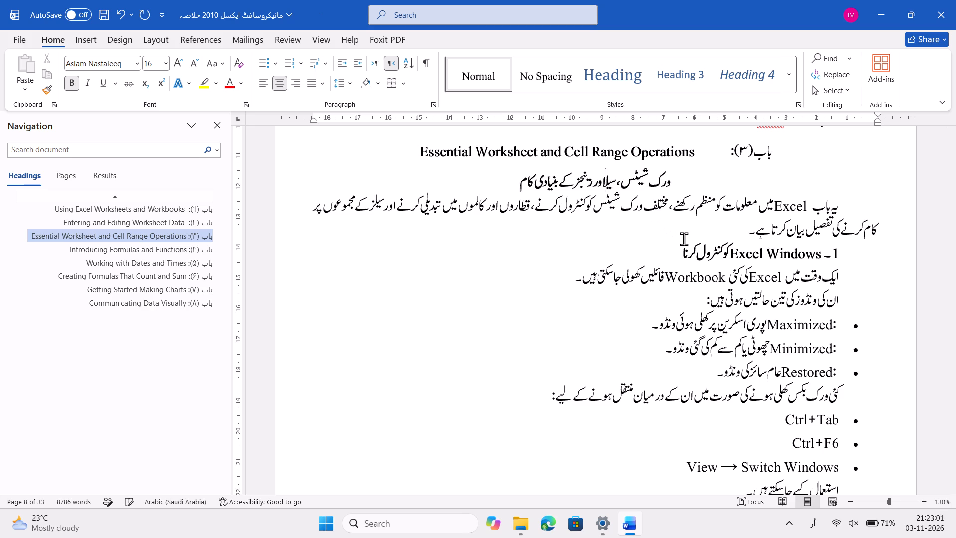
{"action": "key", "text": "space"}
{"action": "left_click", "coordinate": [569, 183]}
{"action": "key", "text": "Right"}
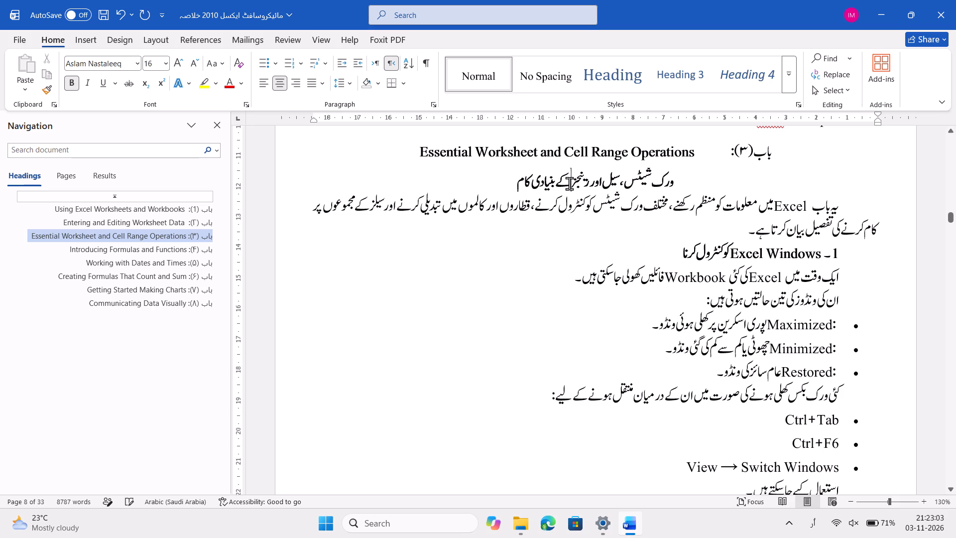
{"action": "key", "text": "BackSpace"}
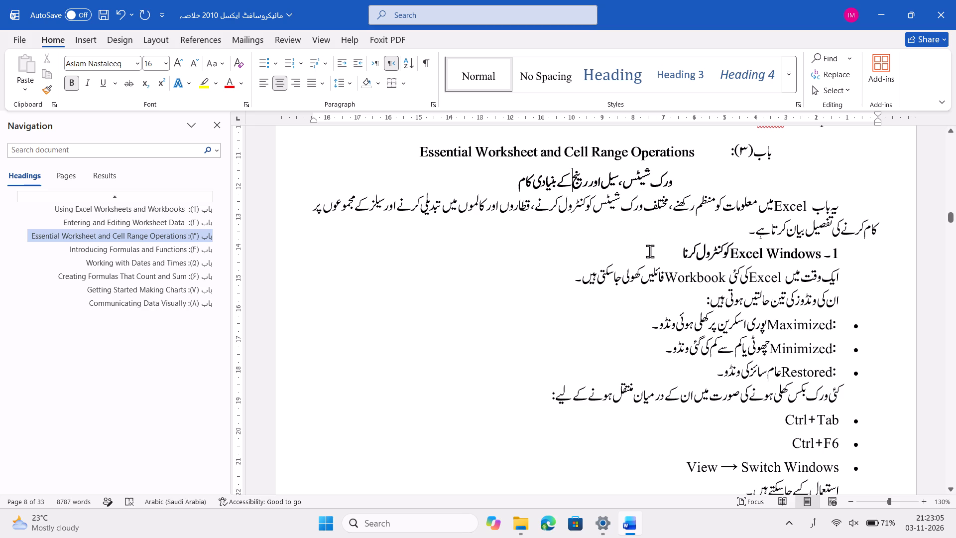
{"action": "left_click", "coordinate": [650, 251]}
{"action": "key", "text": "ctrl+s"}
Examine chapter 3 from section 1, on Excel Windows, to section 4, on Rows and Columns, and glance back over the preceding pages.
{"action": "scroll", "coordinate": [650, 251], "scroll_direction": "down", "scroll_amount": 2}
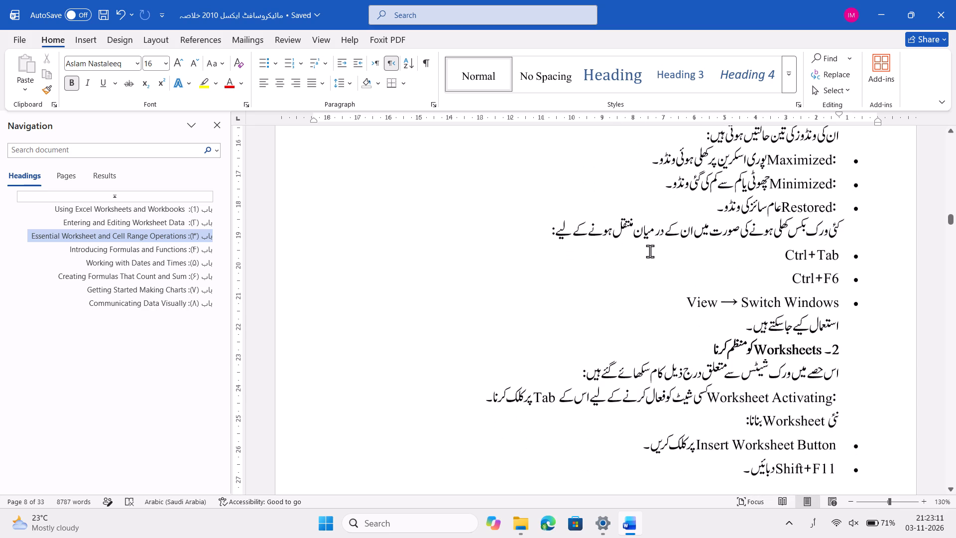
{"action": "scroll", "coordinate": [650, 251], "scroll_direction": "down", "scroll_amount": 3}
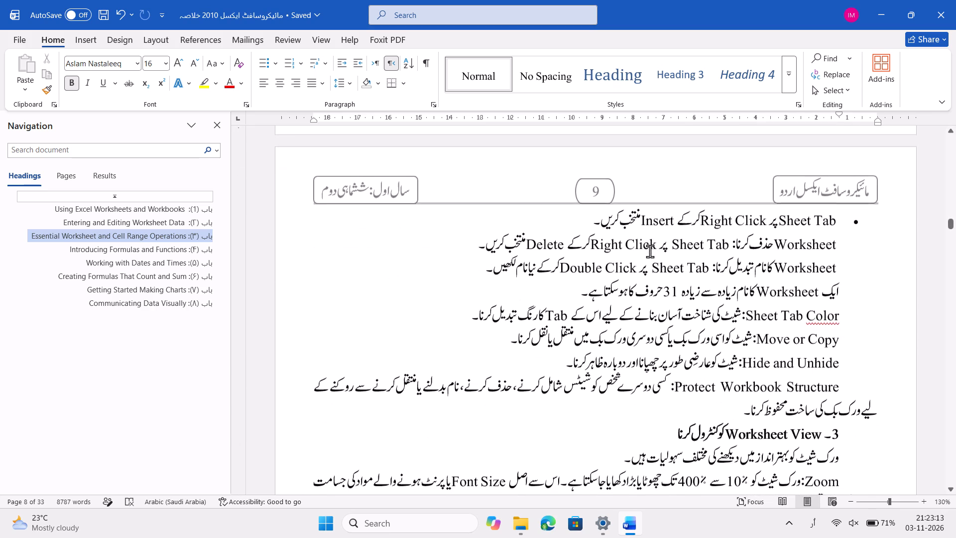
{"action": "scroll", "coordinate": [650, 251], "scroll_direction": "down", "scroll_amount": 2}
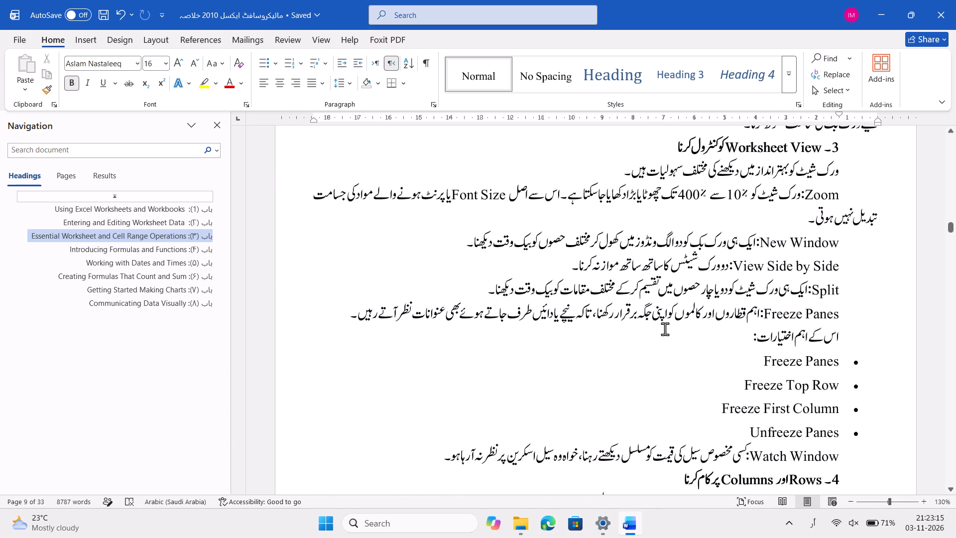
{"action": "scroll", "coordinate": [665, 329], "scroll_direction": "up", "scroll_amount": 8}
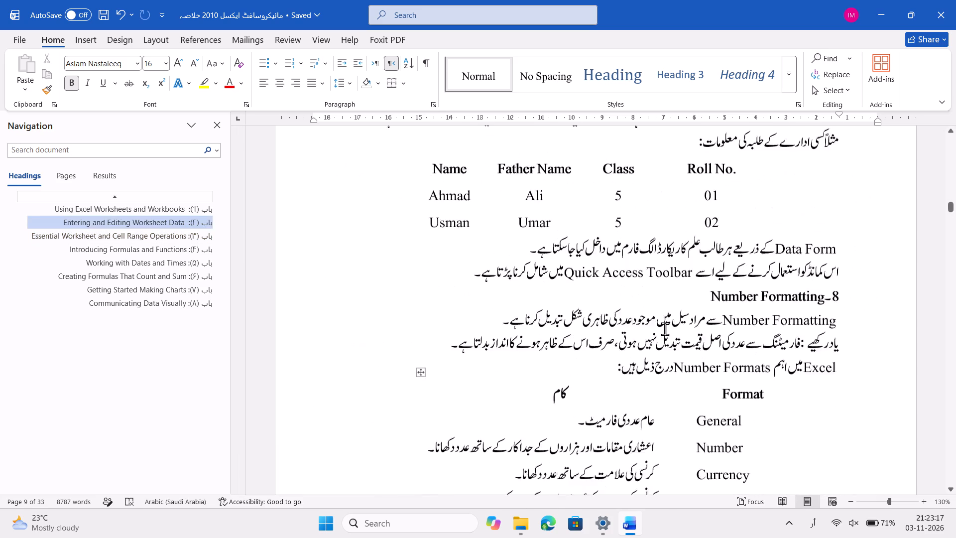
{"action": "scroll", "coordinate": [665, 329], "scroll_direction": "up", "scroll_amount": 15}
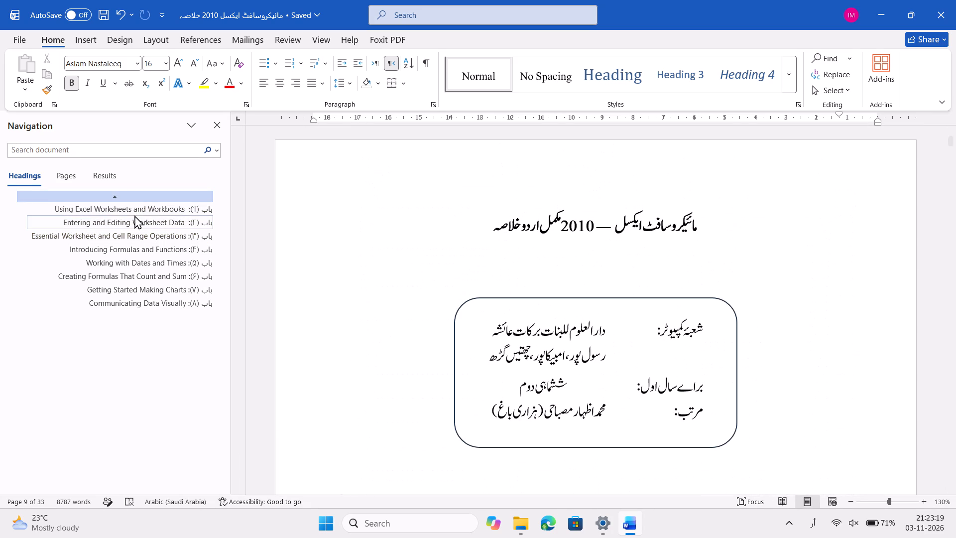
In chapter 1, remove the indent from the section 1 heading, «Microsoft Excel کیا ہے؟», and centre it.
{"action": "left_click", "coordinate": [166, 209]}
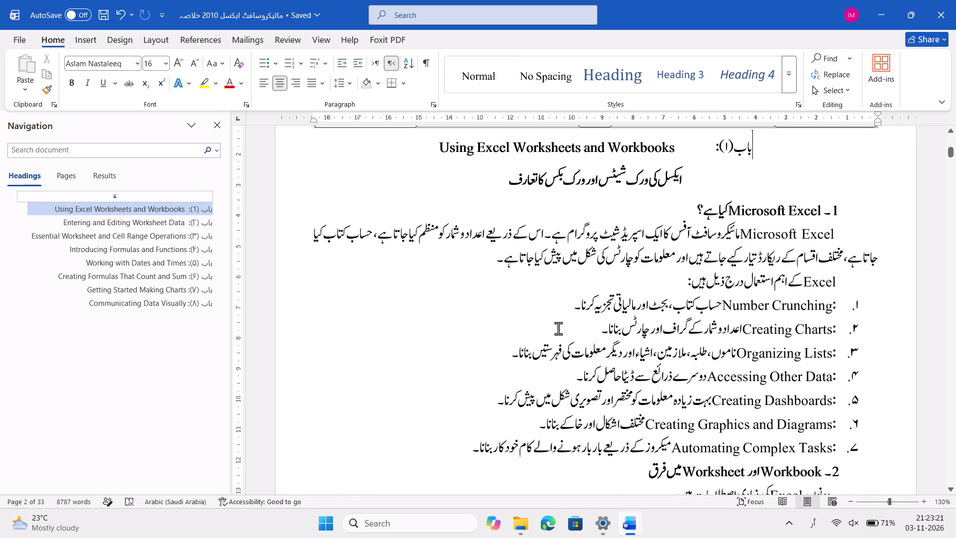
{"action": "scroll", "coordinate": [558, 328], "scroll_direction": "down", "scroll_amount": 1}
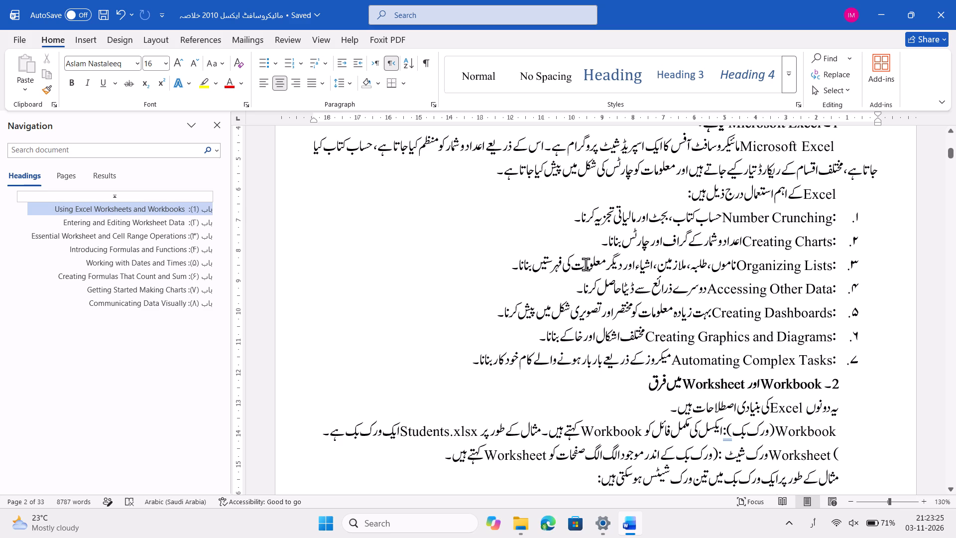
{"action": "scroll", "coordinate": [586, 264], "scroll_direction": "up", "scroll_amount": 1}
{"action": "left_click", "coordinate": [641, 176]}
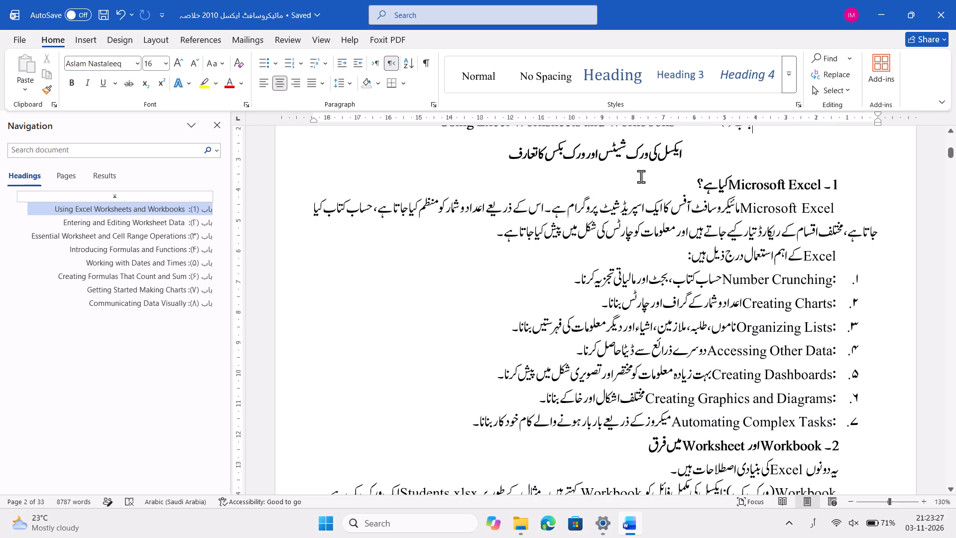
{"action": "key", "text": "Home"}
{"action": "key", "text": "BackSpace"}
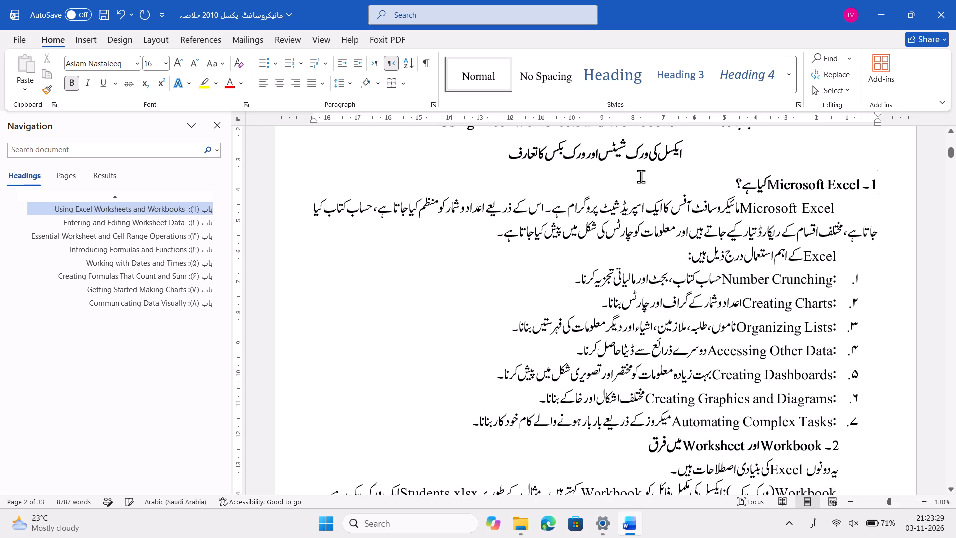
{"action": "key", "text": "ctrl+e"}
{"action": "scroll", "coordinate": [641, 176], "scroll_direction": "up", "scroll_amount": 1}
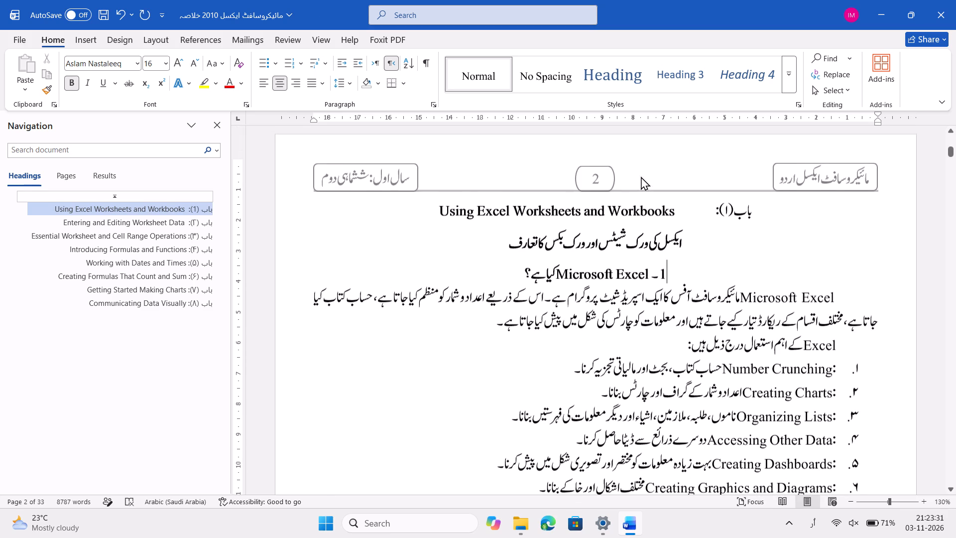
Remove the indent from the section 2 heading on the difference between Workbook and Worksheet, and centre it.
{"action": "scroll", "coordinate": [667, 340], "scroll_direction": "down", "scroll_amount": 1}
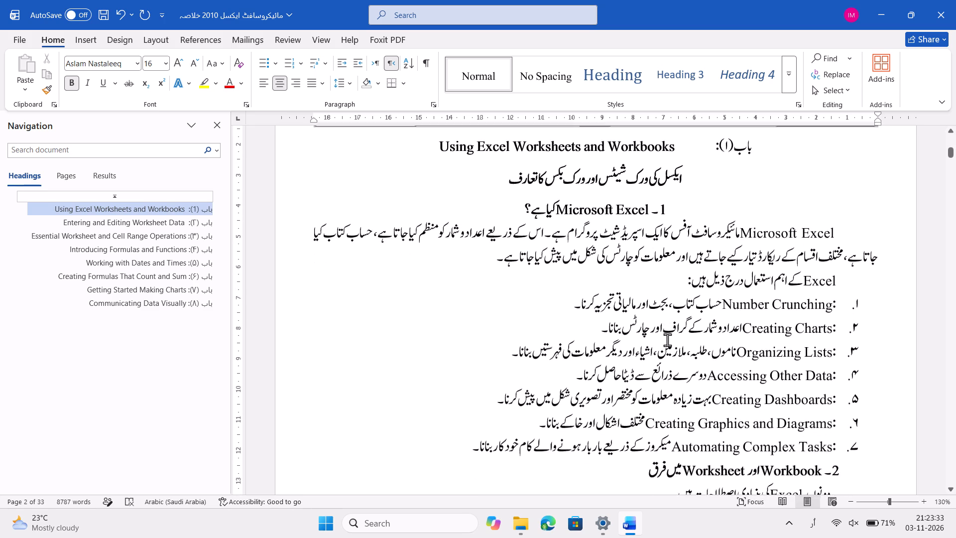
{"action": "scroll", "coordinate": [667, 340], "scroll_direction": "down", "scroll_amount": 1}
{"action": "left_click", "coordinate": [631, 312]}
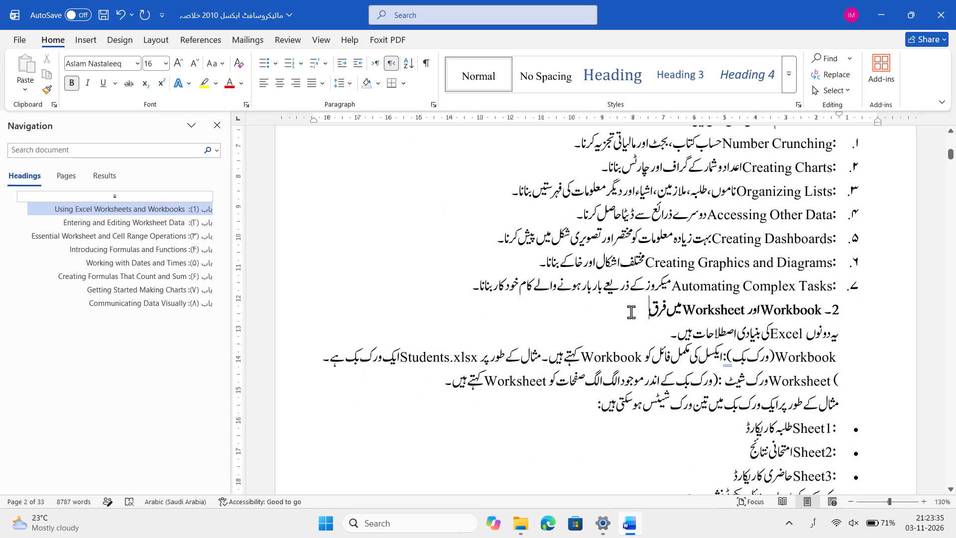
{"action": "key", "text": "Home"}
{"action": "key", "text": "BackSpace"}
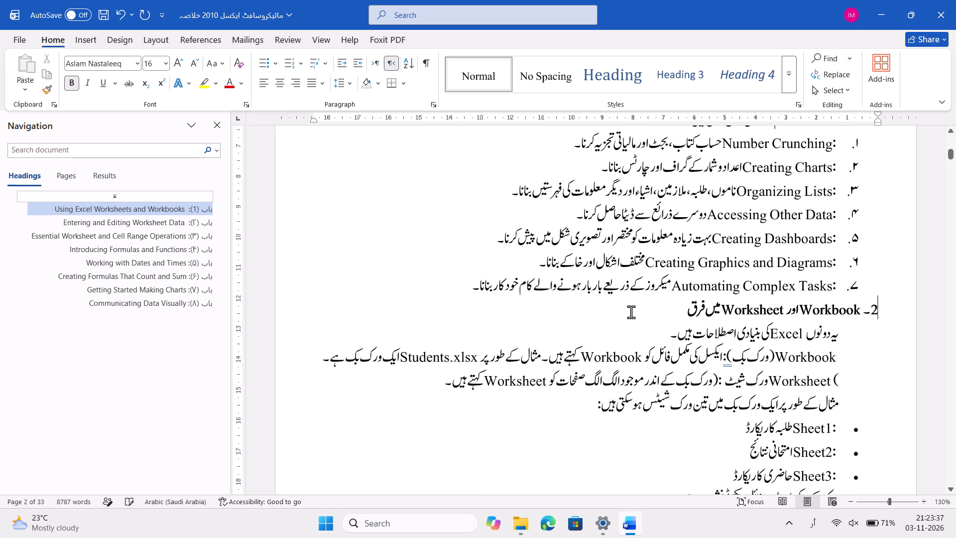
{"action": "key", "text": "ctrl+e"}
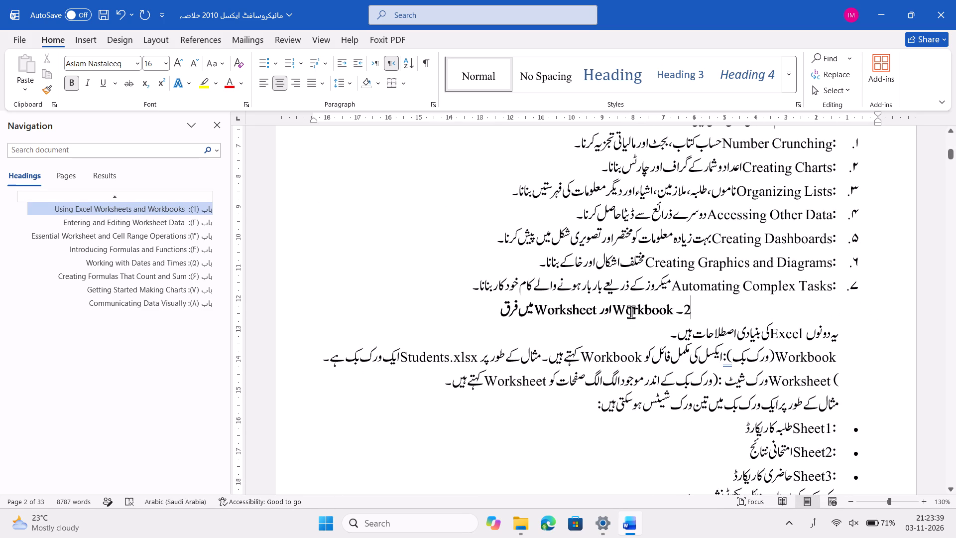
Remove the indent from the section 3 heading, «Excel کی بنیادی ساخت», and centre it.
{"action": "scroll", "coordinate": [631, 312], "scroll_direction": "up", "scroll_amount": 2}
{"action": "scroll", "coordinate": [631, 312], "scroll_direction": "down", "scroll_amount": 2}
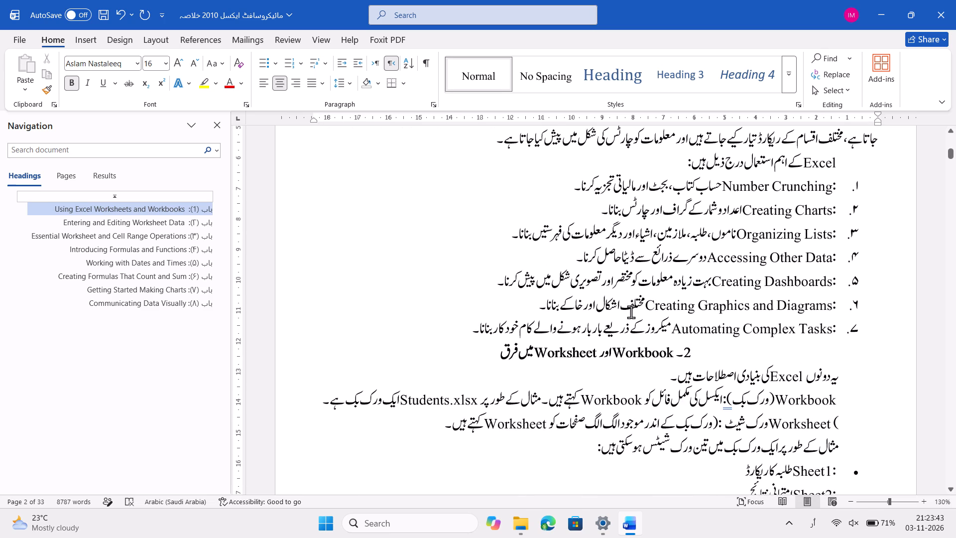
{"action": "scroll", "coordinate": [631, 312], "scroll_direction": "down", "scroll_amount": 2}
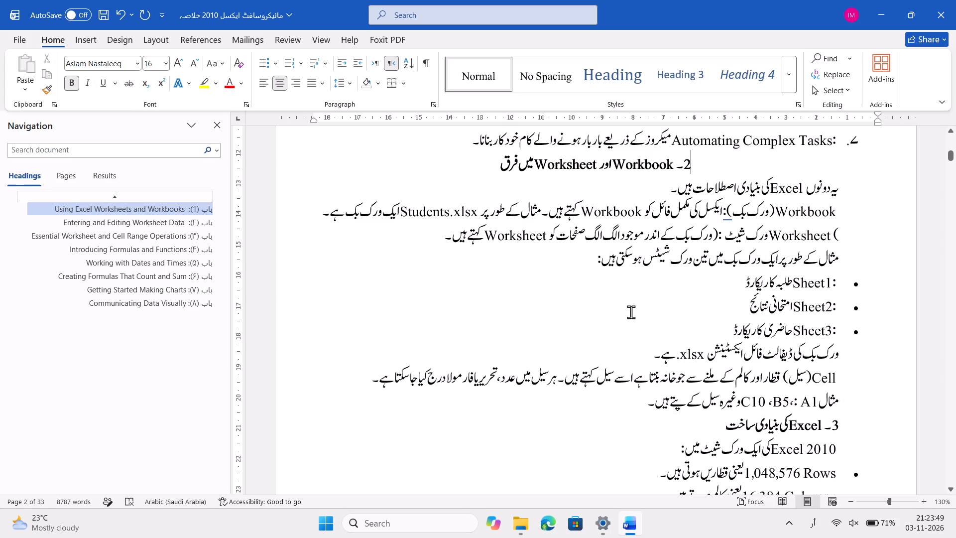
{"action": "scroll", "coordinate": [631, 312], "scroll_direction": "down", "scroll_amount": 3}
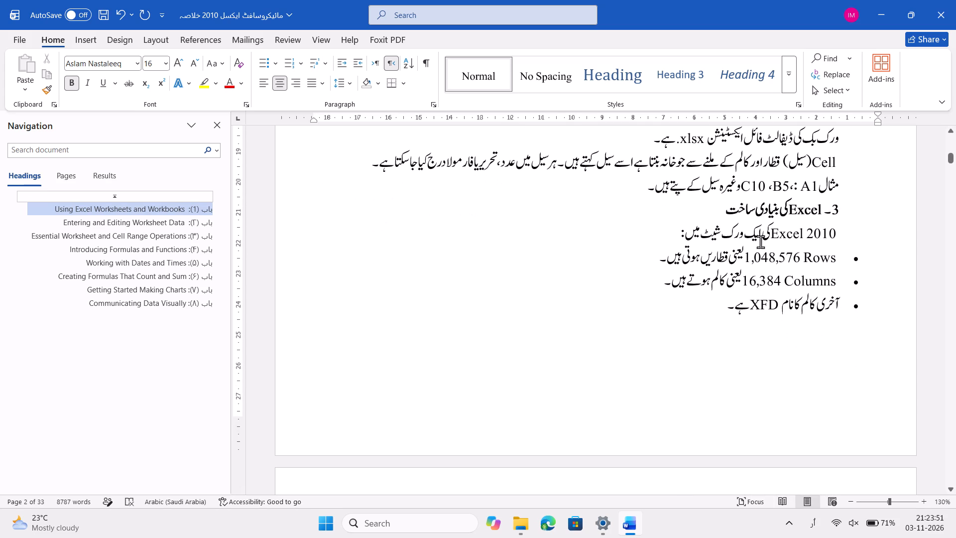
{"action": "scroll", "coordinate": [760, 242], "scroll_direction": "up", "scroll_amount": 1}
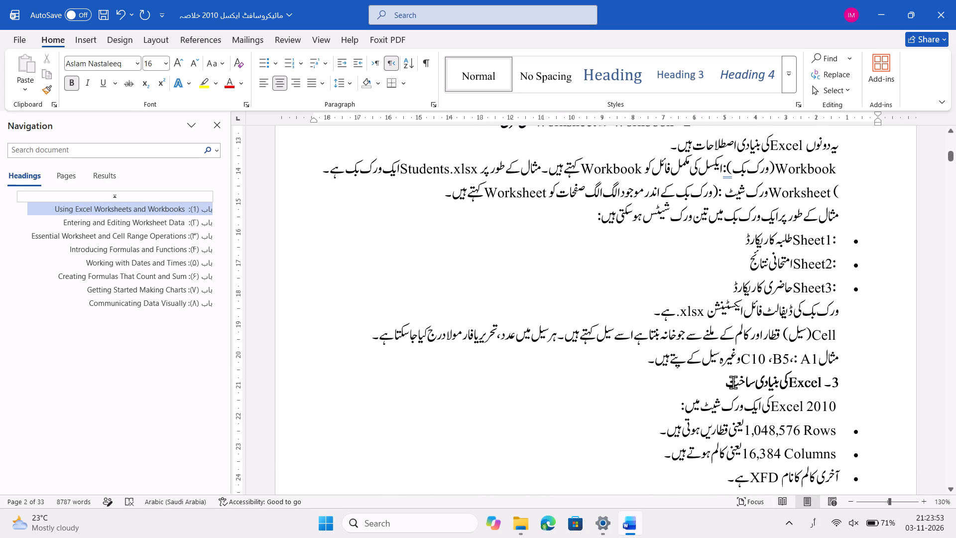
{"action": "left_click", "coordinate": [713, 382]}
{"action": "key", "text": "Home"}
{"action": "key", "text": "BackSpace"}
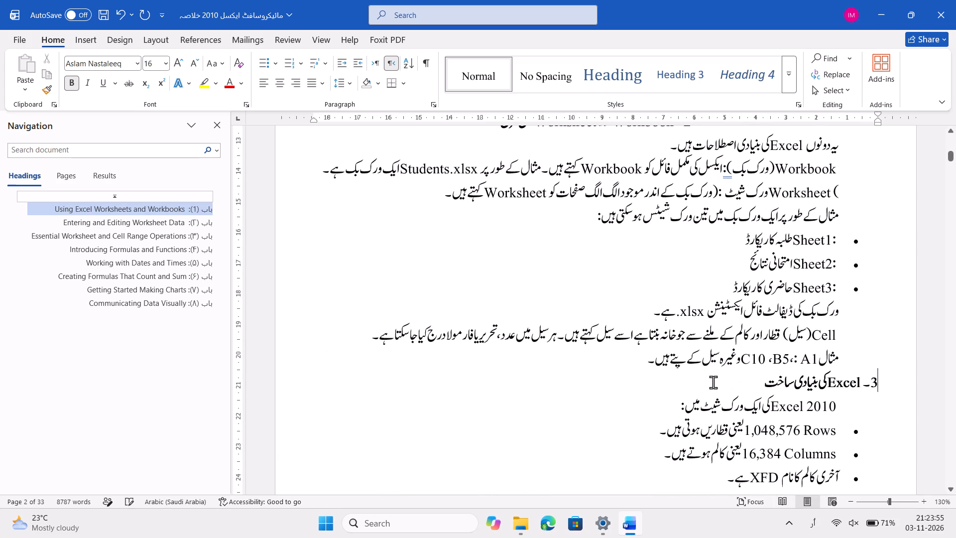
{"action": "key", "text": "ctrl+e"}
Remove the indent from the section 4 heading, «Ribbon کی اہم Tabs», and centre it.
{"action": "scroll", "coordinate": [713, 382], "scroll_direction": "down", "scroll_amount": 2}
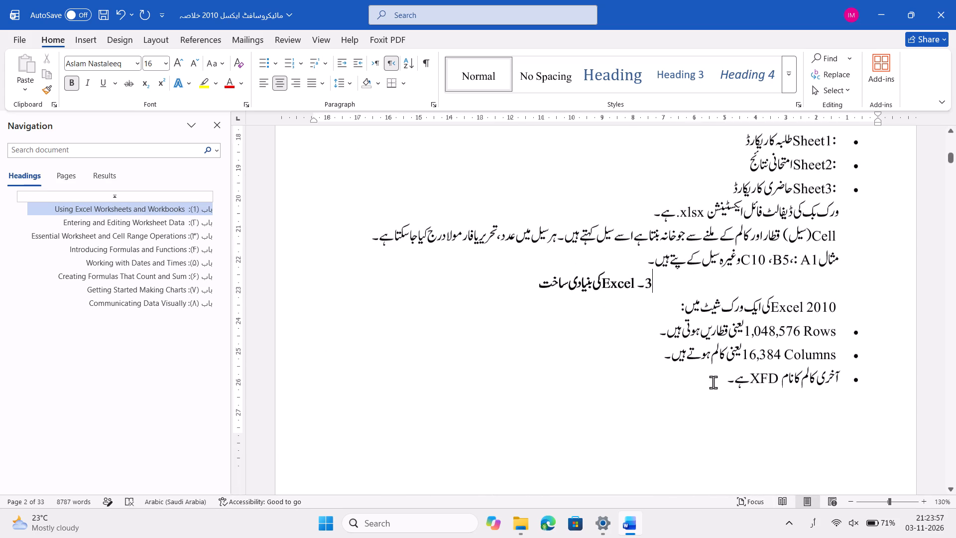
{"action": "scroll", "coordinate": [713, 382], "scroll_direction": "down", "scroll_amount": 3}
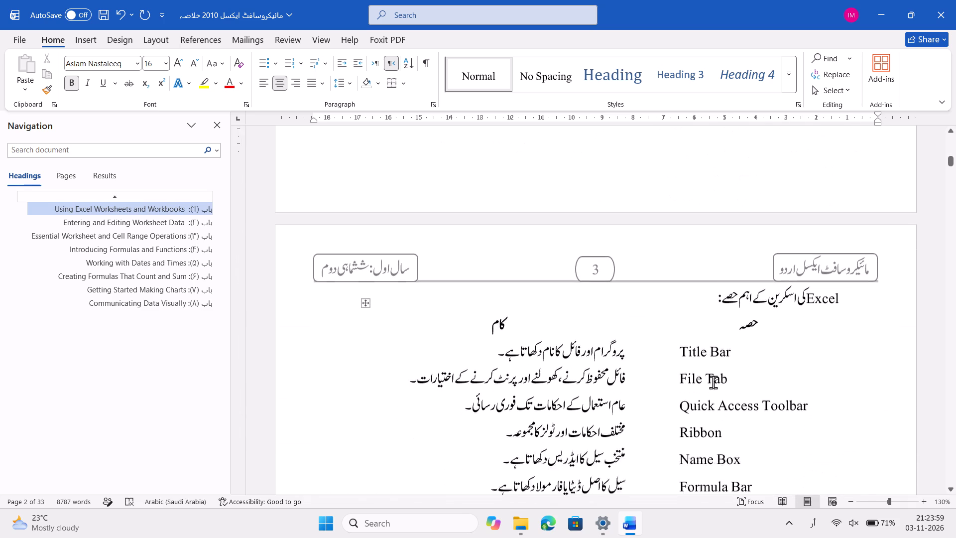
{"action": "scroll", "coordinate": [713, 382], "scroll_direction": "down", "scroll_amount": 4}
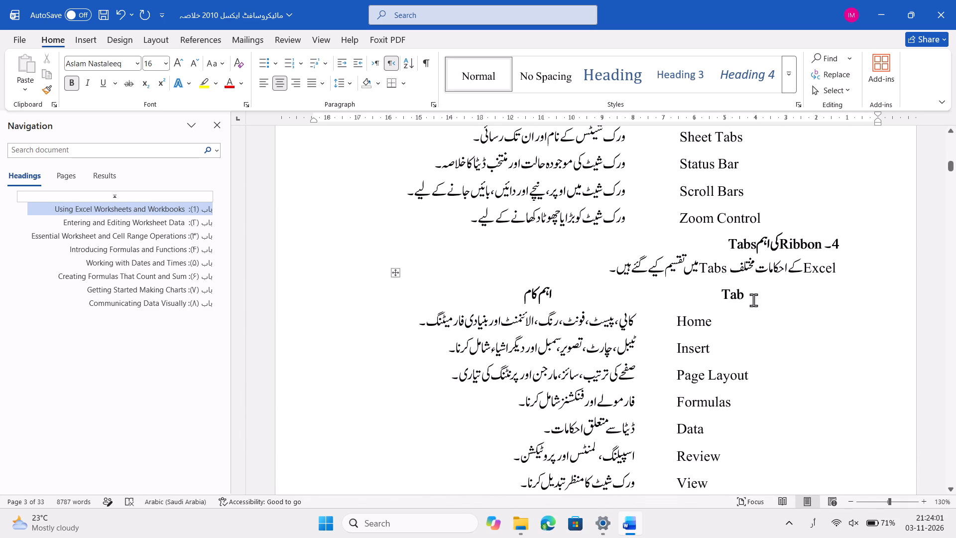
{"action": "left_click", "coordinate": [688, 247]}
{"action": "key", "text": "Home"}
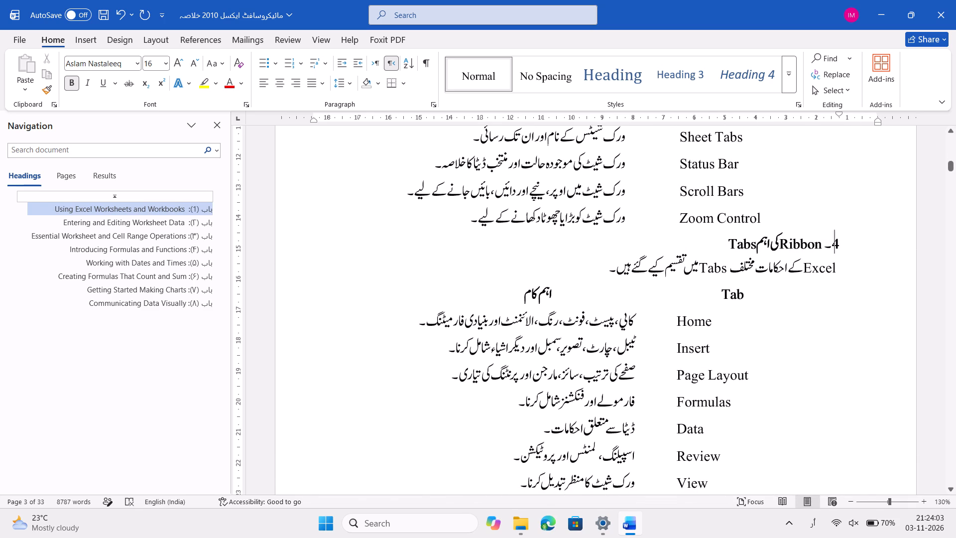
{"action": "key", "text": "BackSpace"}
{"action": "key", "text": "ctrl+e"}
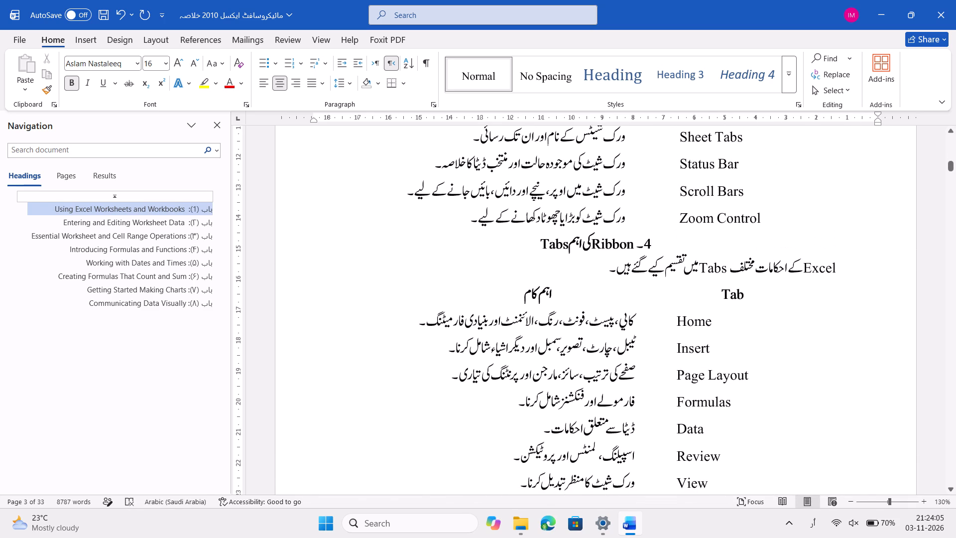
{"action": "scroll", "coordinate": [688, 247], "scroll_direction": "down", "scroll_amount": 2}
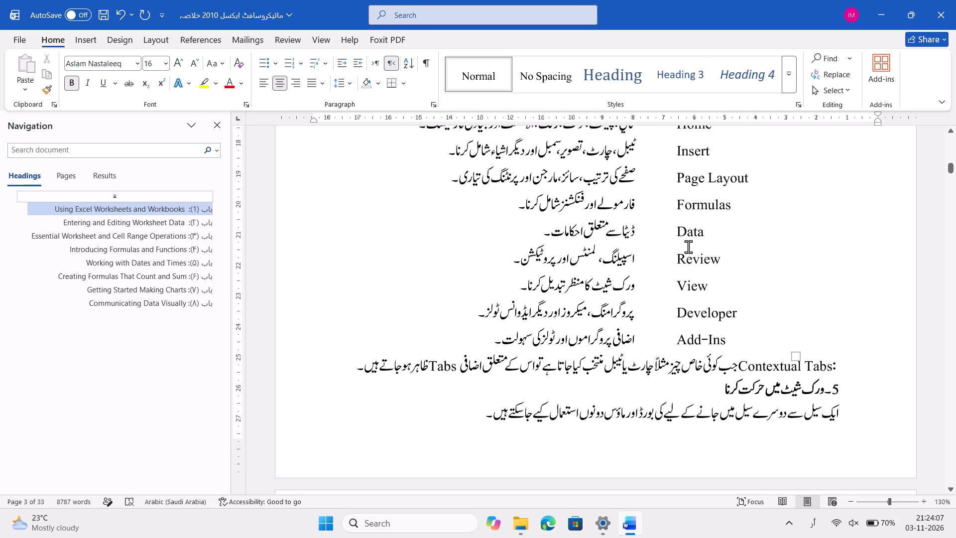
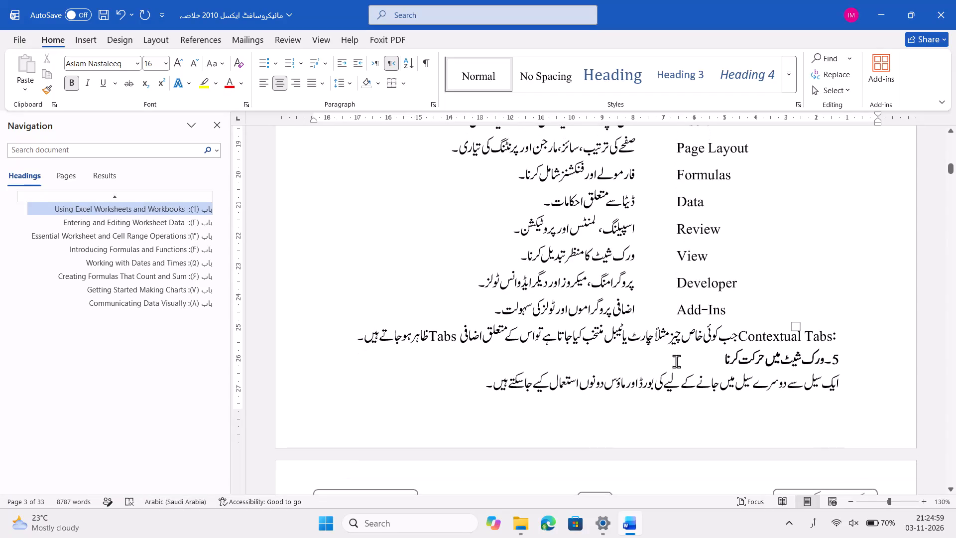
In chapter 1, remove the indent from the section 5 heading, «ورک شیٹ میں حرکت کرنا», and centre it.
{"action": "scroll", "coordinate": [678, 362], "scroll_direction": "up", "scroll_amount": 1}
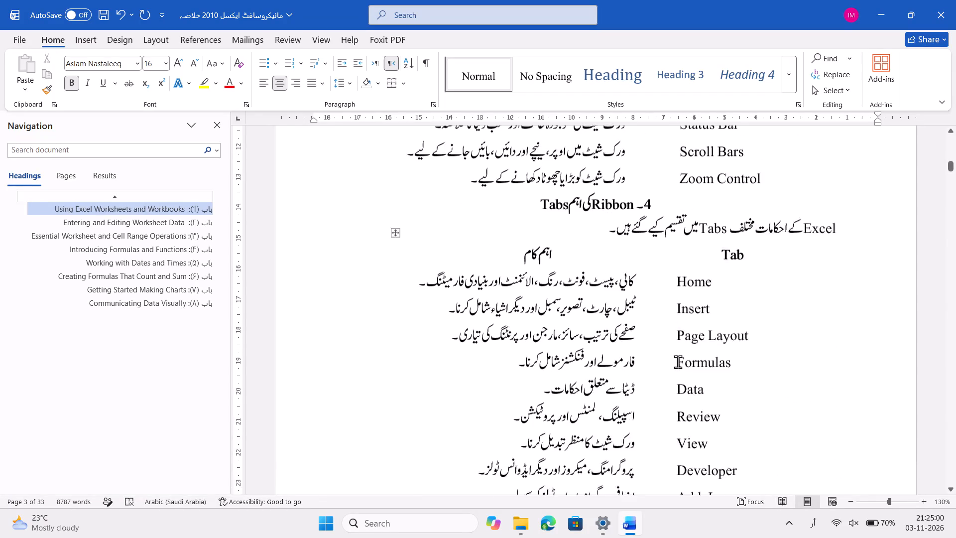
{"action": "scroll", "coordinate": [678, 362], "scroll_direction": "up", "scroll_amount": 1}
{"action": "scroll", "coordinate": [719, 233], "scroll_direction": "down", "scroll_amount": 3}
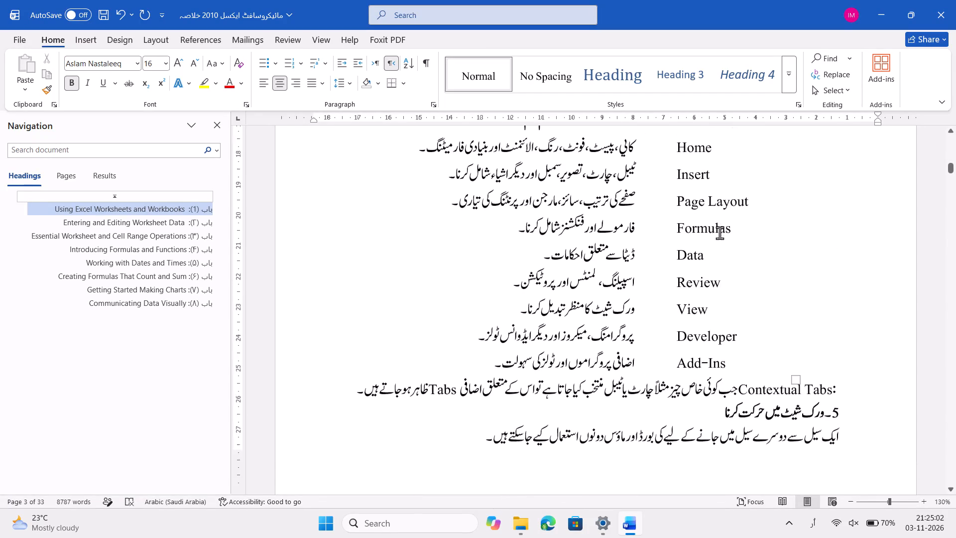
{"action": "scroll", "coordinate": [719, 233], "scroll_direction": "down", "scroll_amount": 1}
{"action": "left_click", "coordinate": [683, 311]}
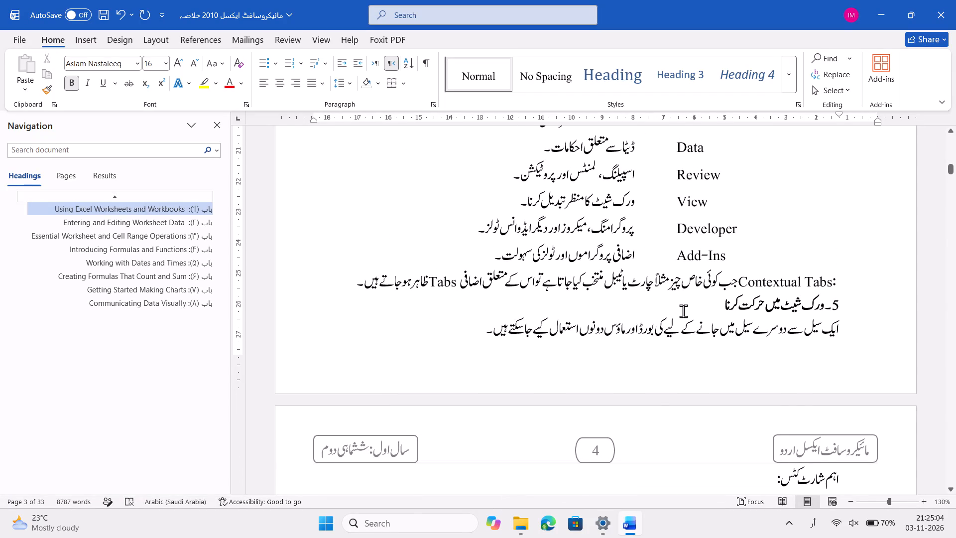
{"action": "key", "text": "Home"}
{"action": "key", "text": "BackSpace"}
{"action": "key", "text": "ctrl+e"}
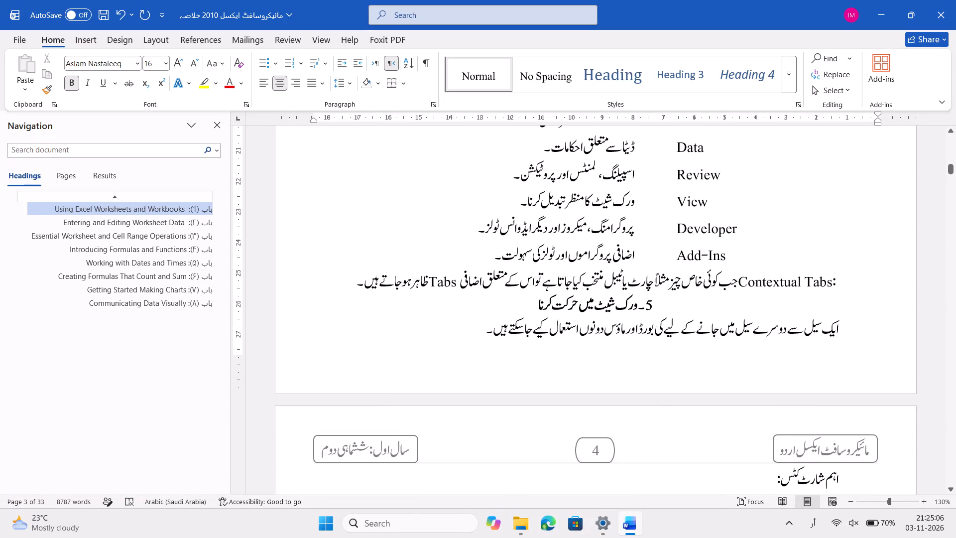
Remove the indent from the section 6 heading, «پہلی ورک شیٹ تیار کرنا», and centre it.
{"action": "scroll", "coordinate": [683, 311], "scroll_direction": "down", "scroll_amount": 4}
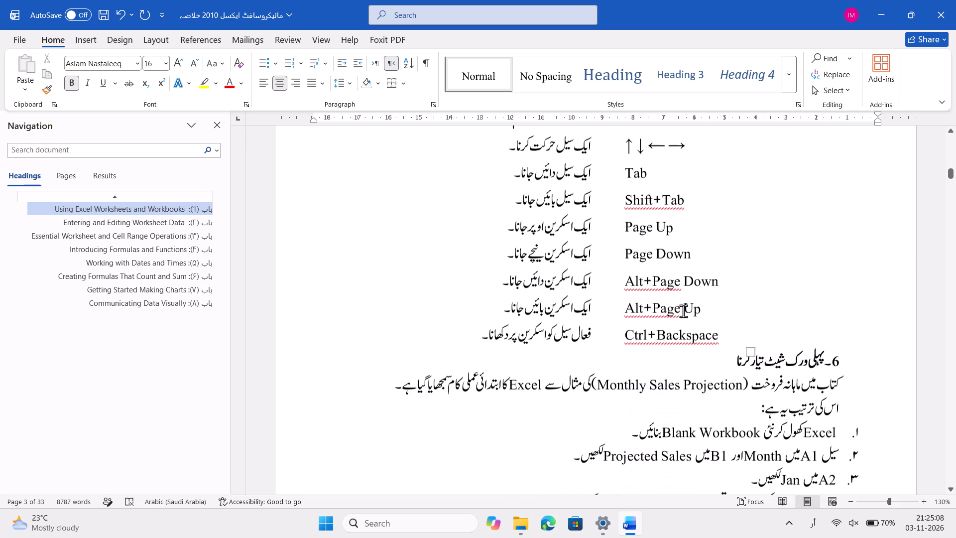
{"action": "scroll", "coordinate": [683, 311], "scroll_direction": "down", "scroll_amount": 1}
{"action": "left_click", "coordinate": [707, 254]}
{"action": "key", "text": "Home"}
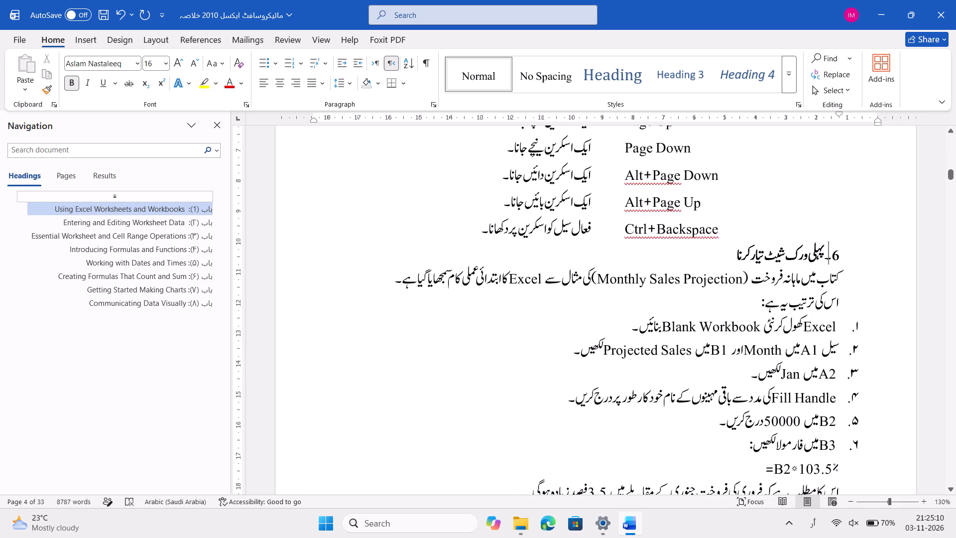
{"action": "key", "text": "Home"}
{"action": "key", "text": "Home"}
{"action": "key", "text": "BackSpace"}
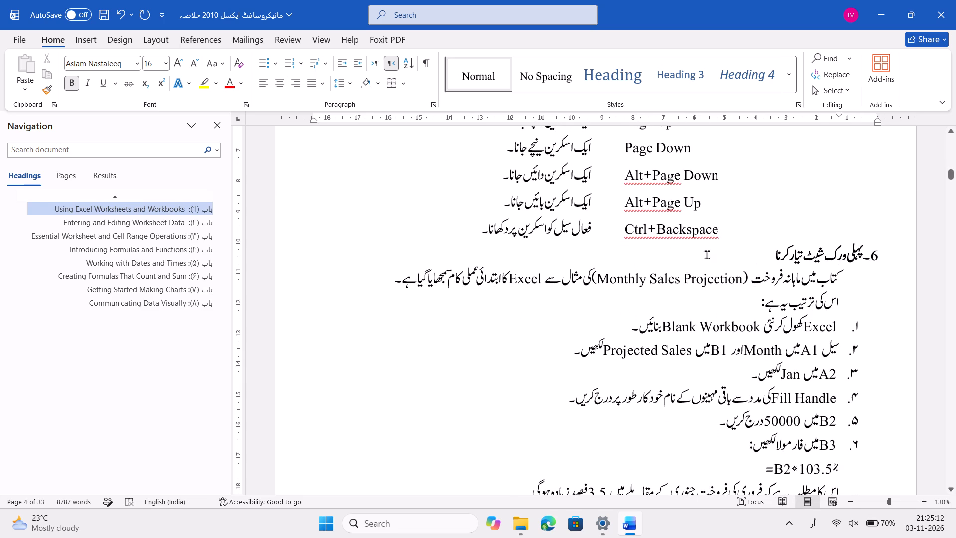
{"action": "key", "text": "ctrl+e"}
In chapter 2, remove the indent from the section 1 heading, «Excel میں ڈیٹا کی اقسام», and centre it.
{"action": "scroll", "coordinate": [707, 254], "scroll_direction": "down", "scroll_amount": 2}
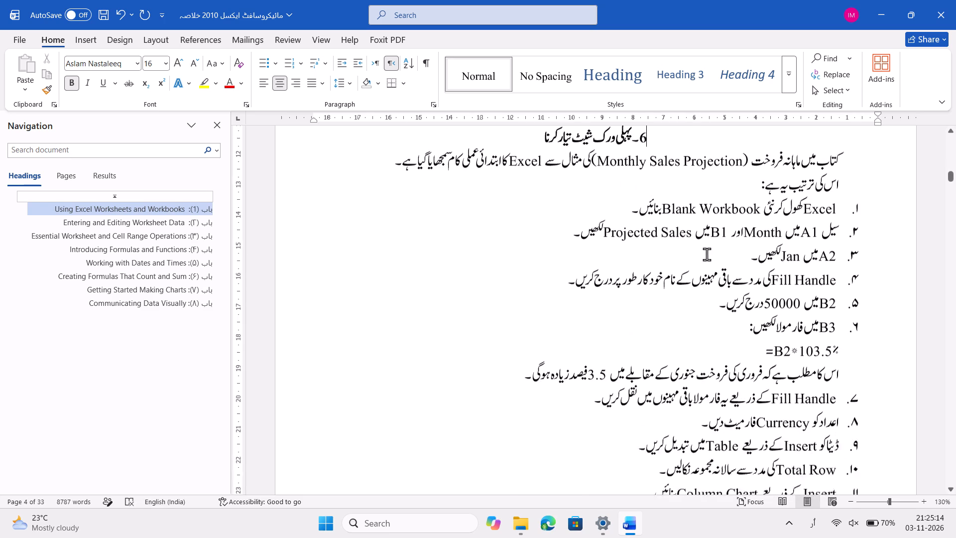
{"action": "scroll", "coordinate": [707, 254], "scroll_direction": "down", "scroll_amount": 1}
{"action": "scroll", "coordinate": [678, 372], "scroll_direction": "down", "scroll_amount": 3}
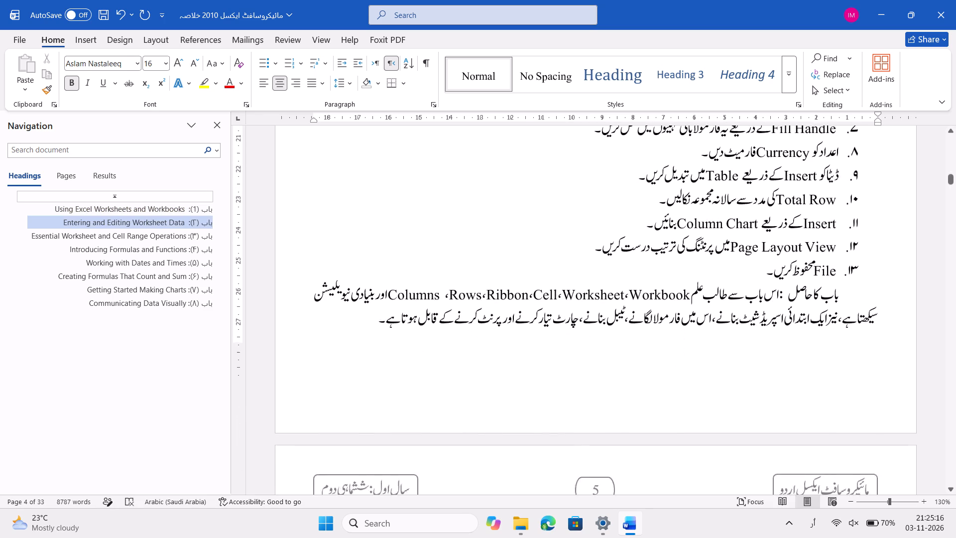
{"action": "scroll", "coordinate": [678, 372], "scroll_direction": "down", "scroll_amount": 2}
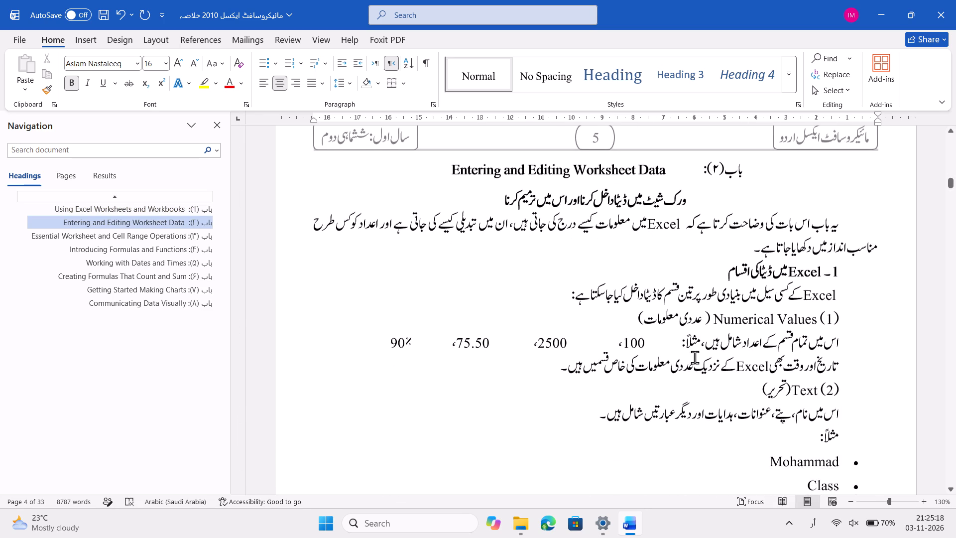
{"action": "left_click", "coordinate": [700, 266]}
{"action": "key", "text": "Home"}
{"action": "key", "text": "BackSpace"}
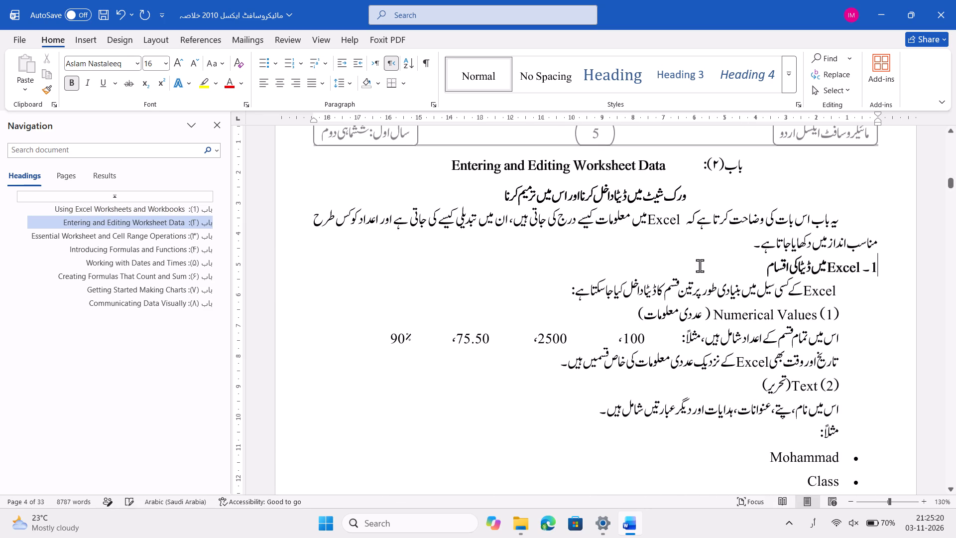
{"action": "key", "text": "ctrl+e"}
Remove the indent from chapter 2's section 3 heading, «سیل میں تحریر اور عدد داخل کرنا», and centre it.
{"action": "scroll", "coordinate": [700, 266], "scroll_direction": "down", "scroll_amount": 5}
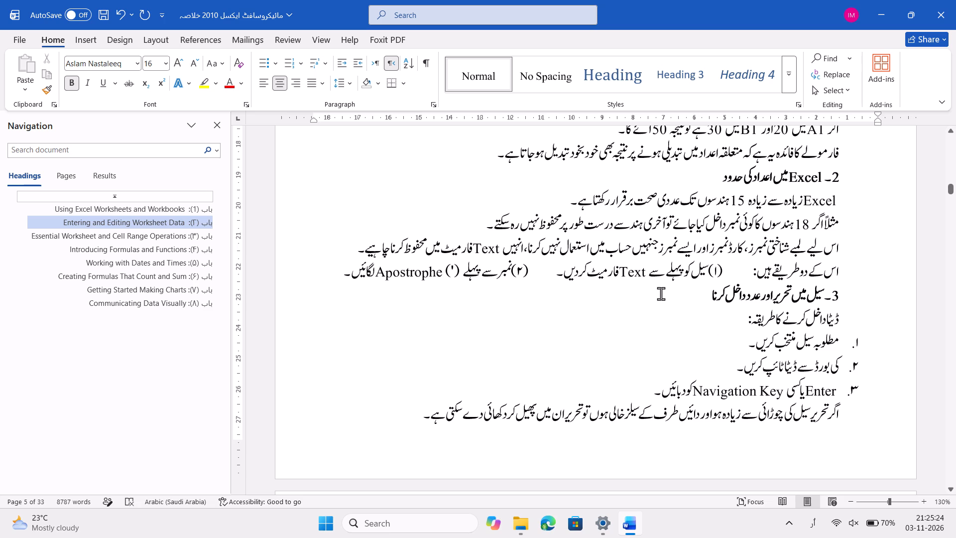
{"action": "left_click", "coordinate": [661, 293]}
{"action": "key", "text": "Home"}
{"action": "key", "text": "BackSpace"}
{"action": "key", "text": "ctrl+e"}
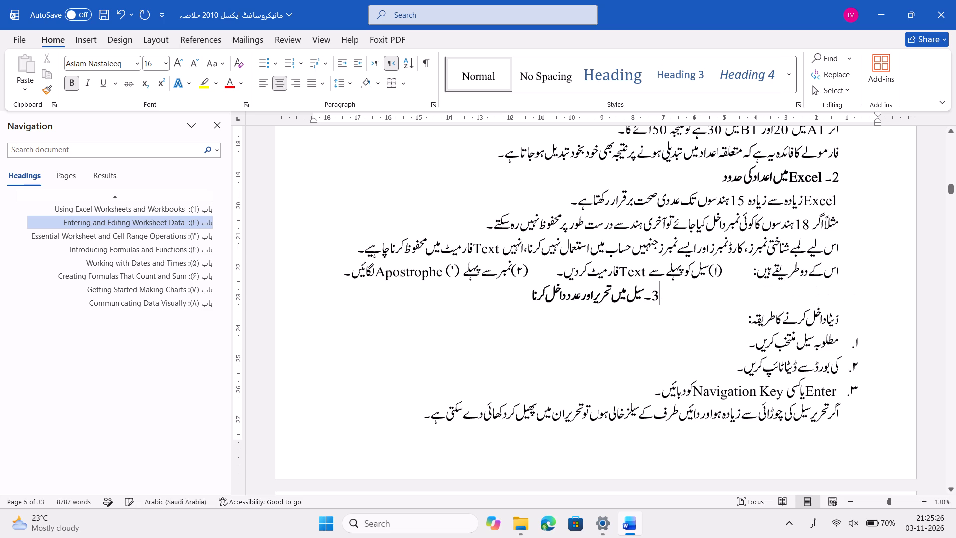
Remove the indent from the section 4 heading, «تاریخ اور وقت داخل کرنا», and centre it.
{"action": "scroll", "coordinate": [661, 293], "scroll_direction": "down", "scroll_amount": 4}
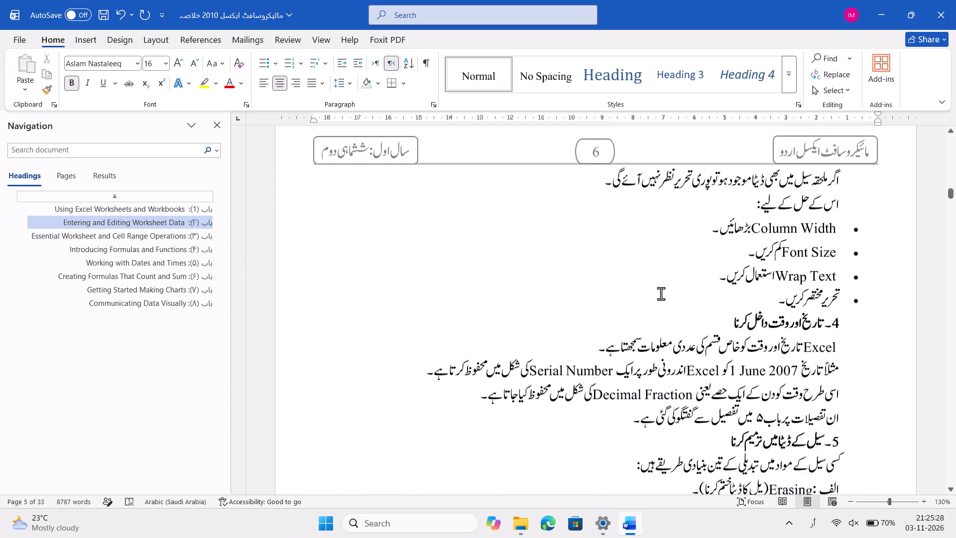
{"action": "scroll", "coordinate": [661, 293], "scroll_direction": "down", "scroll_amount": 1}
{"action": "left_click", "coordinate": [671, 307]}
{"action": "key", "text": "Home"}
{"action": "key", "text": "BackSpace"}
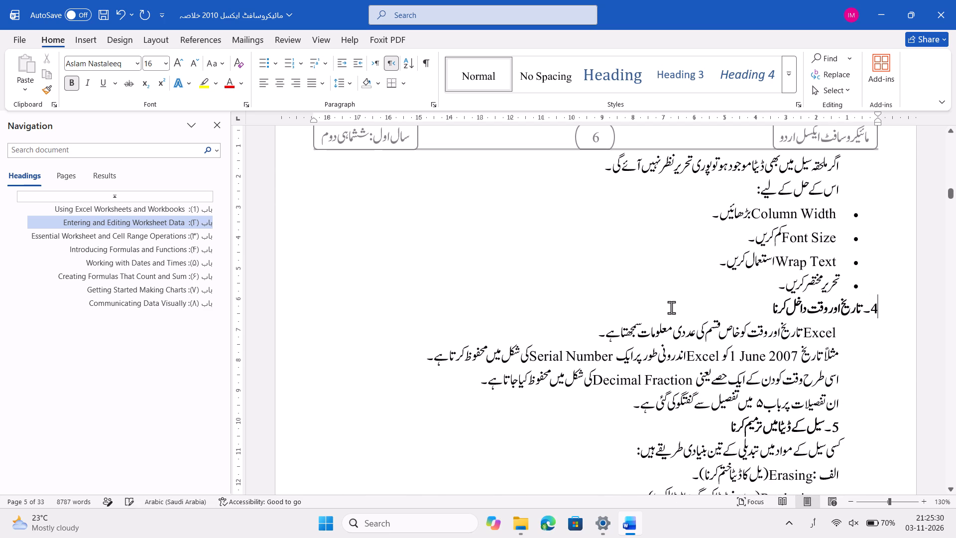
{"action": "key", "text": "ctrl+e"}
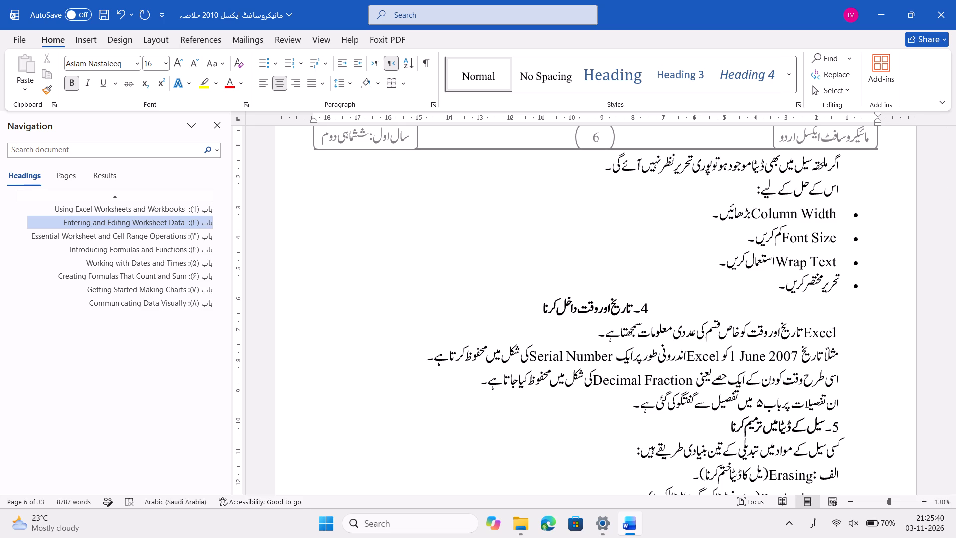
Remove the indent from the section 5 heading, «سیل کے ڈیٹا میں ترمیم کرنا», and centre it.
{"action": "scroll", "coordinate": [671, 307], "scroll_direction": "down", "scroll_amount": 2}
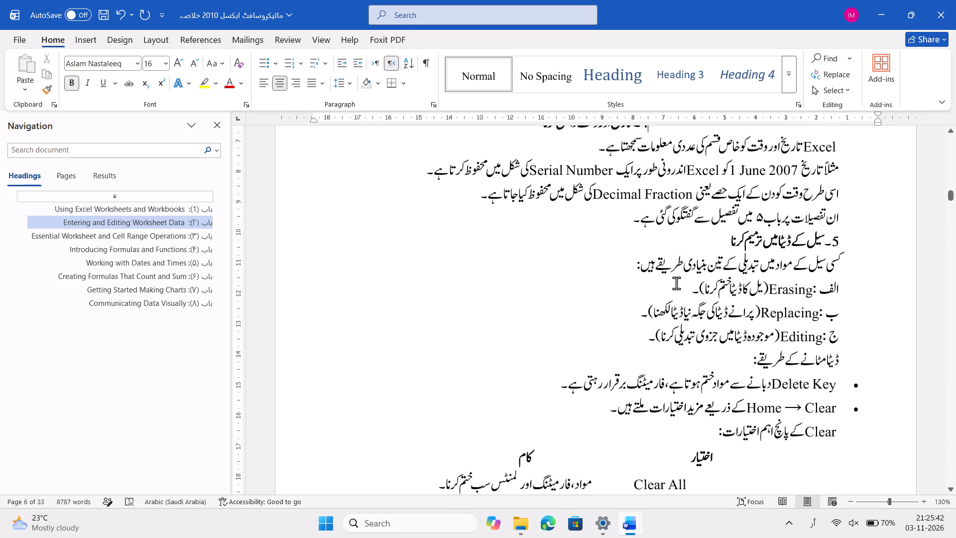
{"action": "scroll", "coordinate": [707, 227], "scroll_direction": "up", "scroll_amount": 1}
{"action": "left_click", "coordinate": [694, 312]}
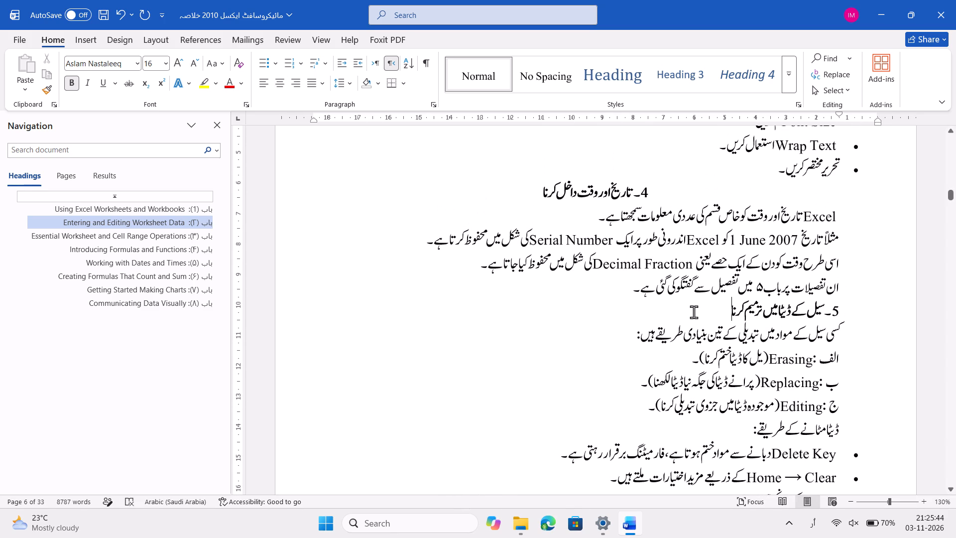
{"action": "key", "text": "Home"}
{"action": "key", "text": "BackSpace"}
{"action": "key", "text": "ctrl+e"}
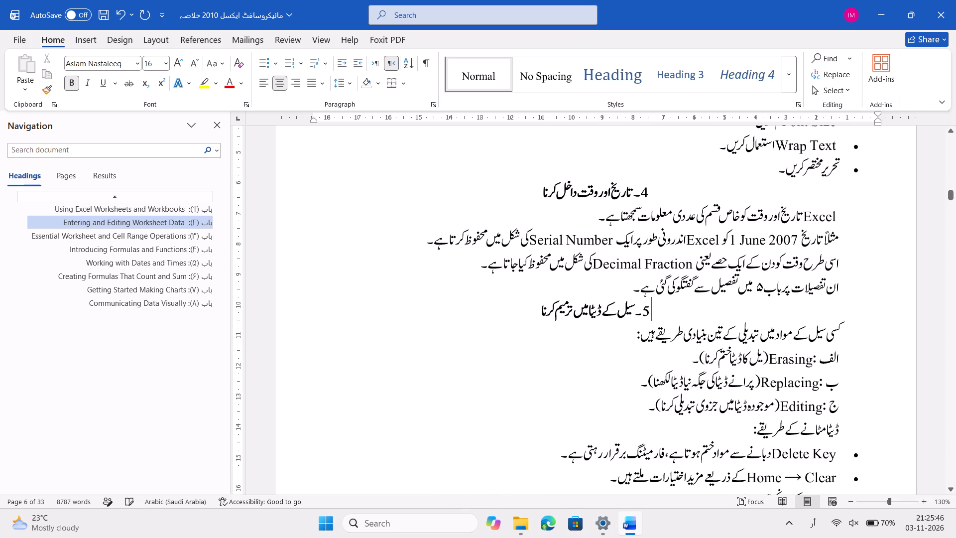
Remove the indent from the section 6 heading, «ڈیٹا داخل کرنے کی اہم سہولیات», and centre it.
{"action": "scroll", "coordinate": [694, 312], "scroll_direction": "down", "scroll_amount": 2}
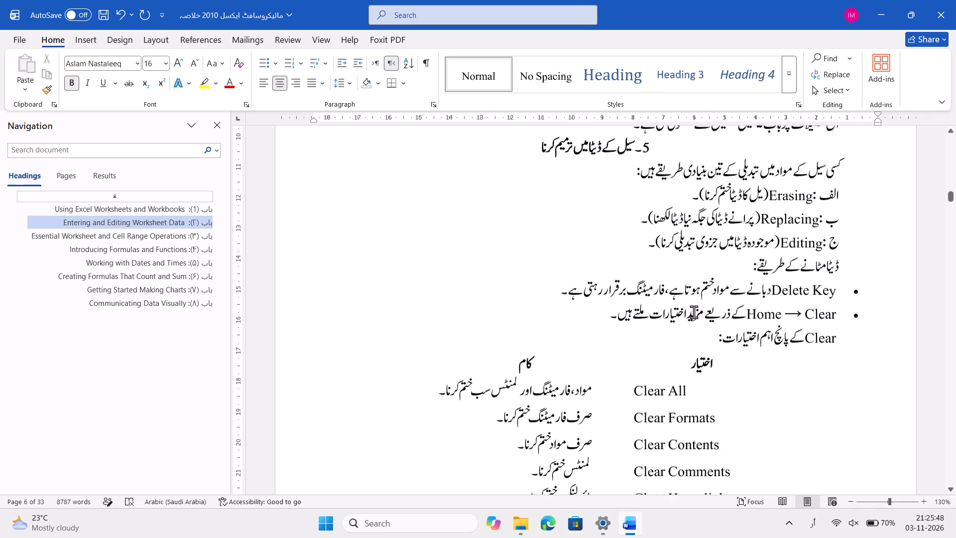
{"action": "scroll", "coordinate": [694, 312], "scroll_direction": "down", "scroll_amount": 1}
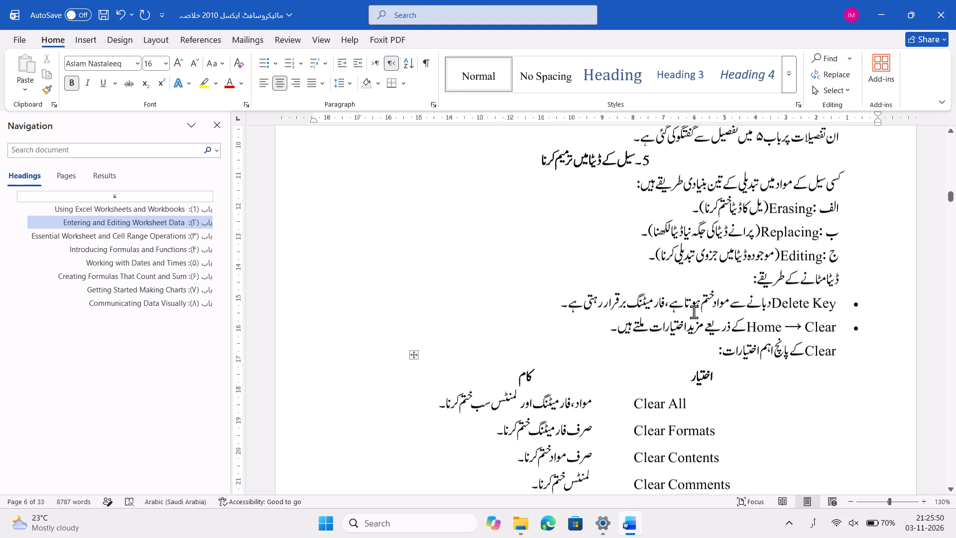
{"action": "scroll", "coordinate": [694, 312], "scroll_direction": "down", "scroll_amount": 3}
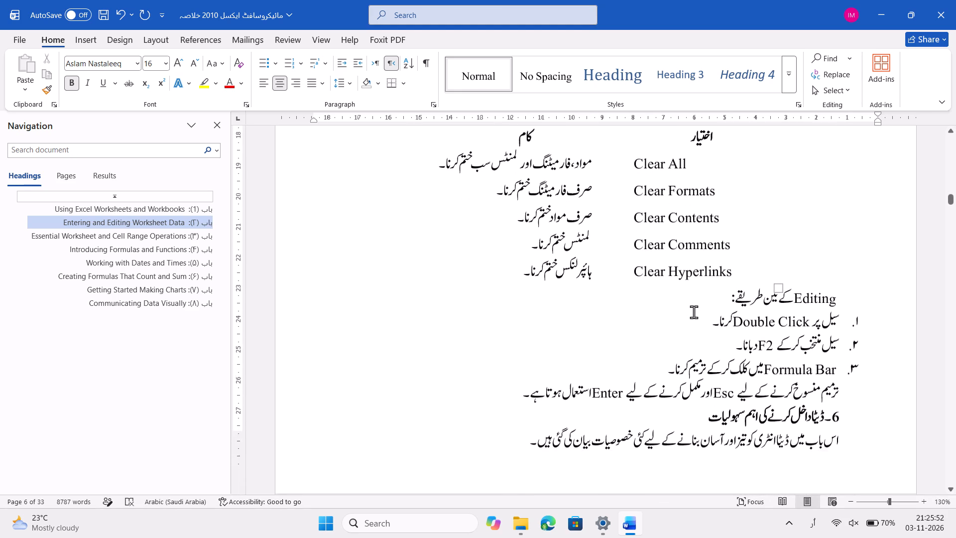
{"action": "scroll", "coordinate": [694, 312], "scroll_direction": "down", "scroll_amount": 2}
{"action": "left_click", "coordinate": [683, 354]}
{"action": "key", "text": "Home"}
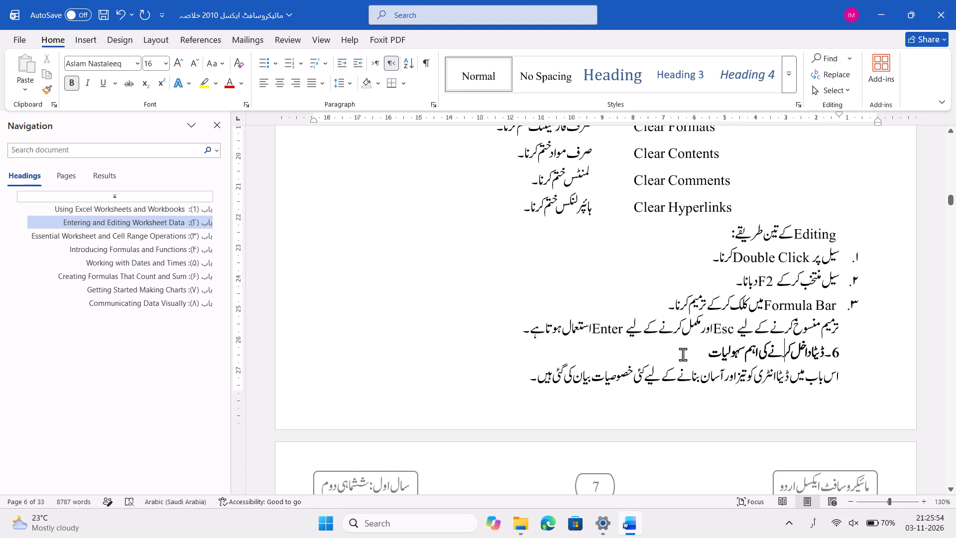
{"action": "key", "text": "BackSpace"}
{"action": "key", "text": "ctrl+e"}
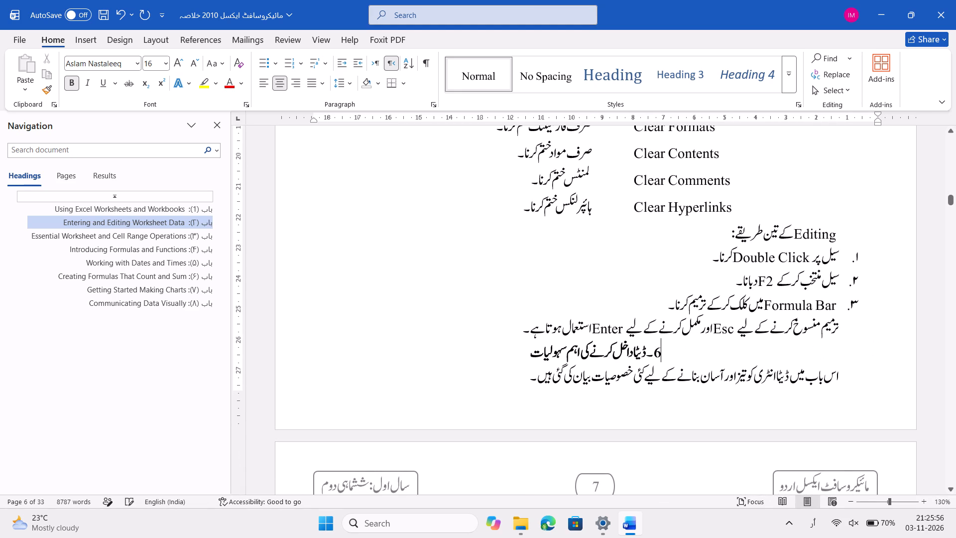
Remove the indent from the section 7 heading, «Data Entry Form», and centre it.
{"action": "scroll", "coordinate": [683, 354], "scroll_direction": "down", "scroll_amount": 5}
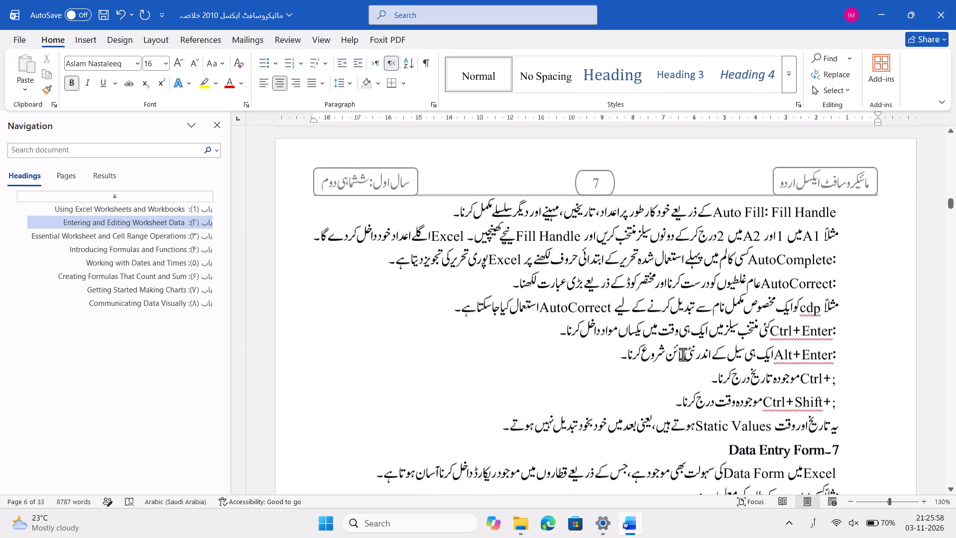
{"action": "scroll", "coordinate": [683, 354], "scroll_direction": "down", "scroll_amount": 1}
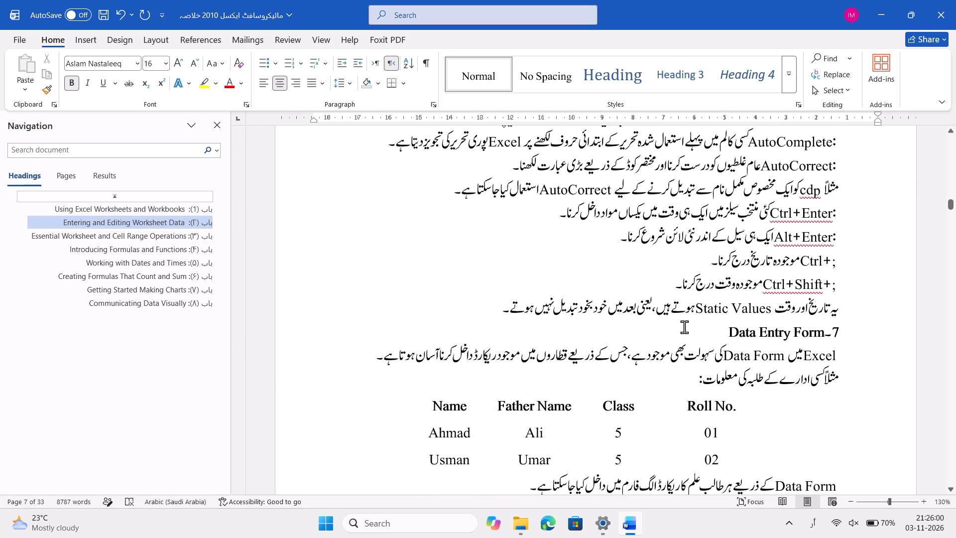
{"action": "left_click", "coordinate": [684, 328]}
{"action": "key", "text": "Home"}
{"action": "key", "text": "BackSpace"}
{"action": "key", "text": "ctrl+e"}
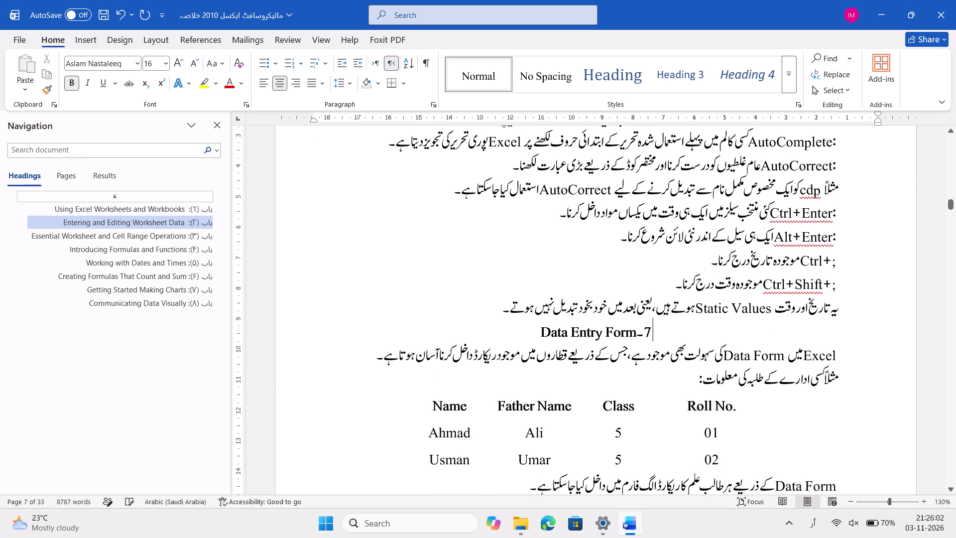
In chapter 3, remove the indent from the section 1 heading, «Excel Windows کو کنٹرول کرنا», and centre it.
{"action": "scroll", "coordinate": [684, 328], "scroll_direction": "down", "scroll_amount": 3}
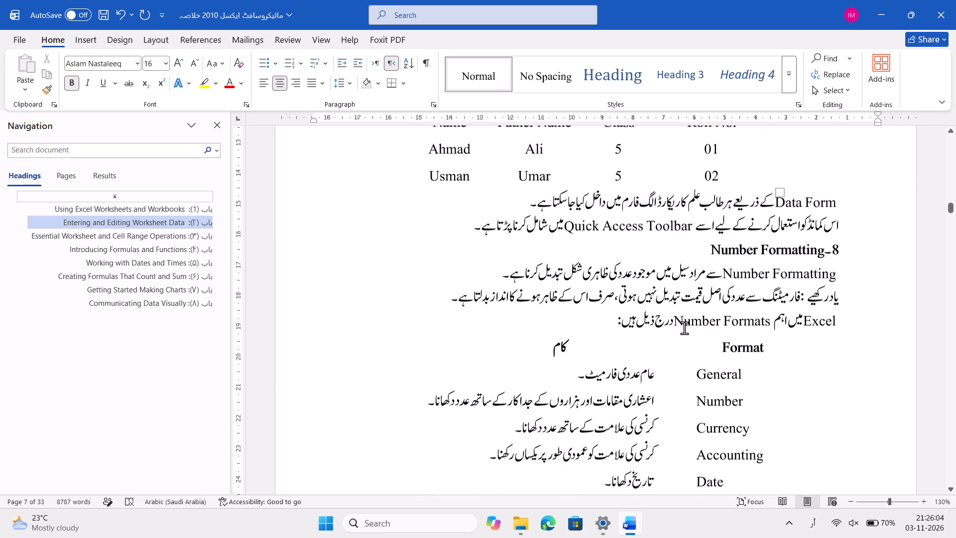
{"action": "scroll", "coordinate": [684, 328], "scroll_direction": "down", "scroll_amount": 3}
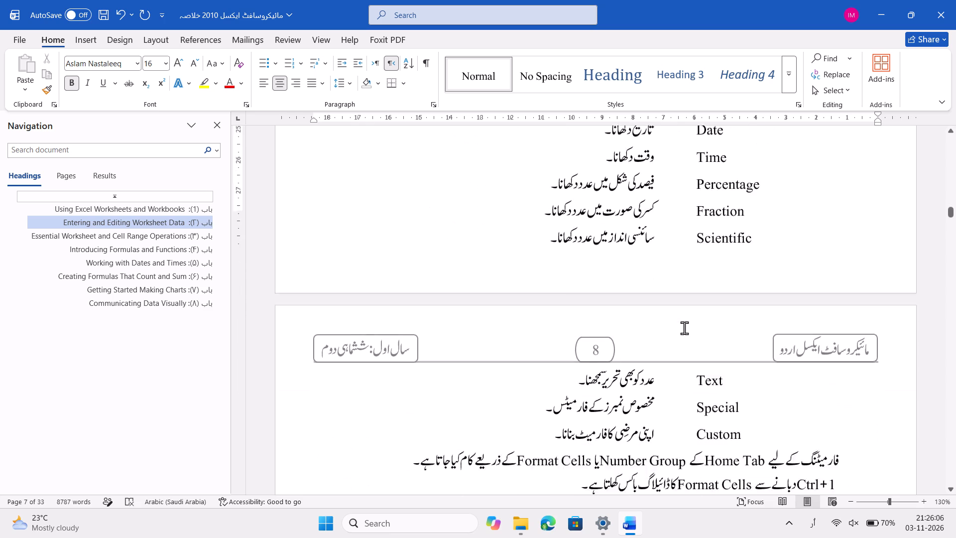
{"action": "scroll", "coordinate": [684, 328], "scroll_direction": "down", "scroll_amount": 4}
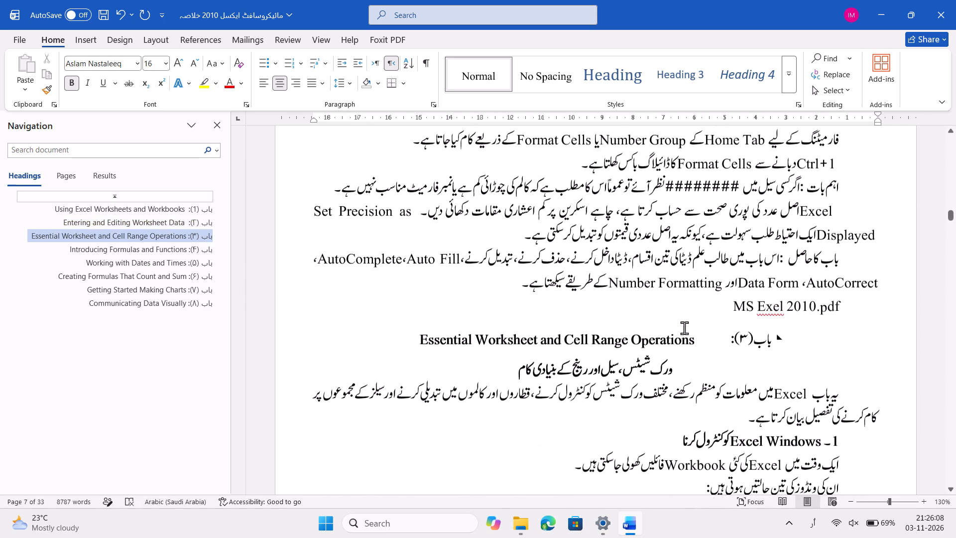
{"action": "scroll", "coordinate": [632, 403], "scroll_direction": "down", "scroll_amount": 2}
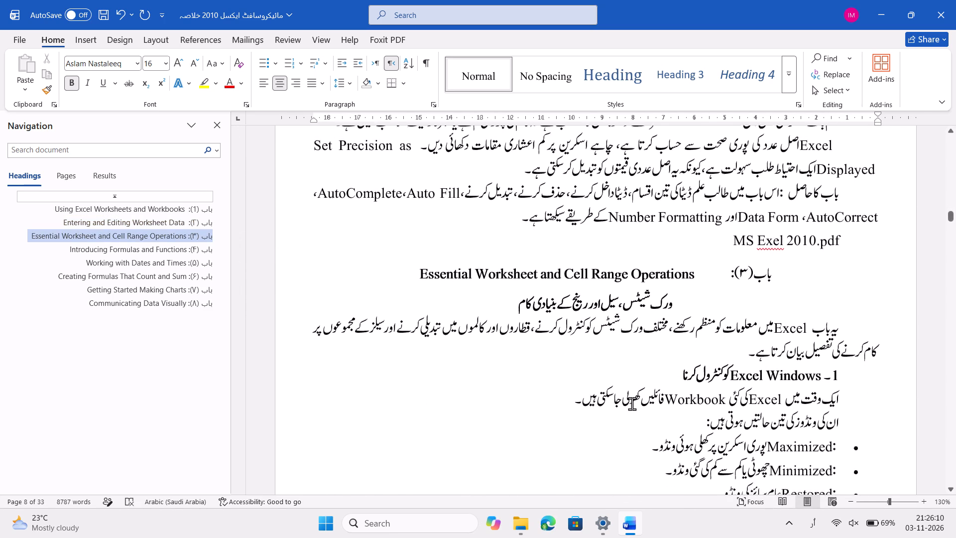
{"action": "scroll", "coordinate": [632, 403], "scroll_direction": "down", "scroll_amount": 2}
{"action": "left_click", "coordinate": [654, 268]}
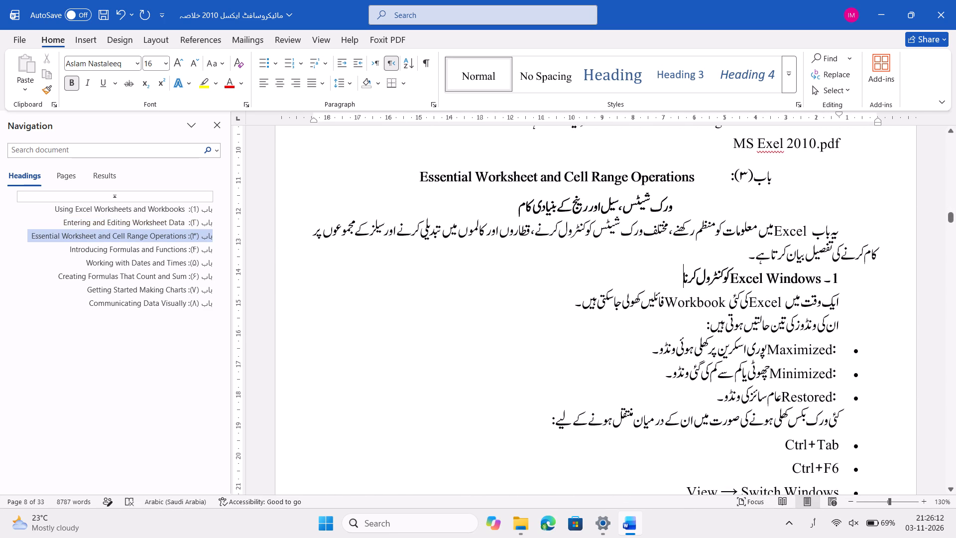
{"action": "key", "text": "Home"}
{"action": "key", "text": "BackSpace"}
{"action": "key", "text": "ctrl+e"}
Remove the indent from chapter 3's section 2 heading, «Worksheets کو منظم کرنا», and centre it.
{"action": "scroll", "coordinate": [654, 268], "scroll_direction": "down", "scroll_amount": 1}
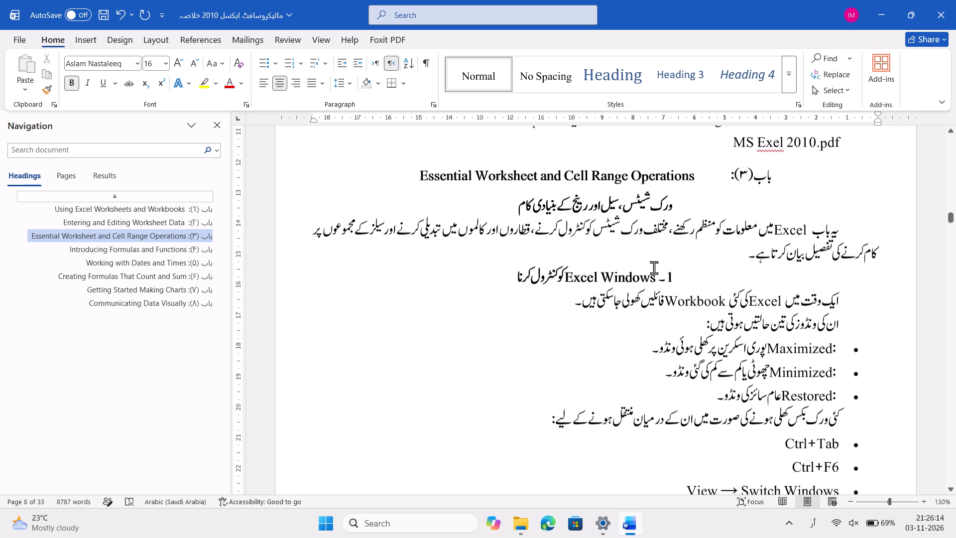
{"action": "scroll", "coordinate": [654, 268], "scroll_direction": "down", "scroll_amount": 1}
{"action": "left_click", "coordinate": [648, 370]}
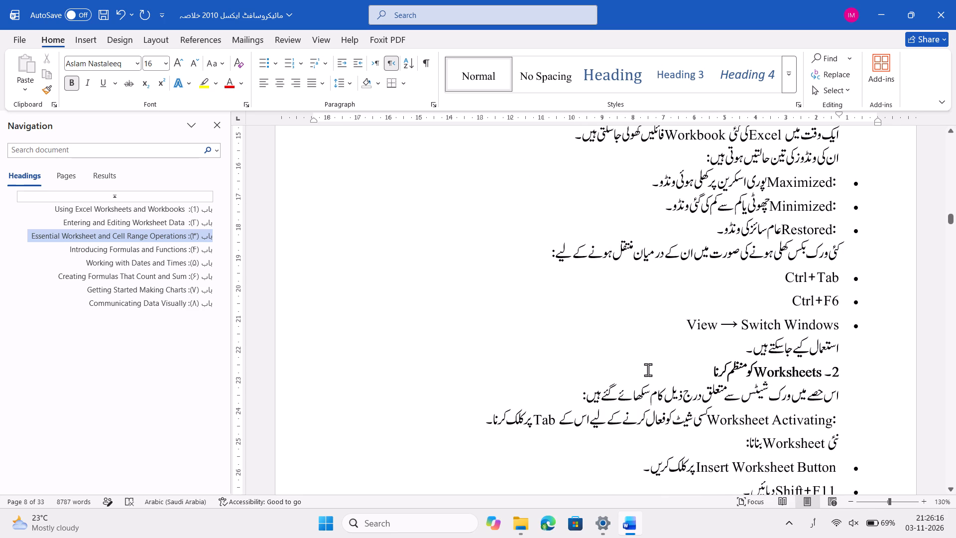
{"action": "key", "text": "Home"}
{"action": "key", "text": "BackSpace"}
{"action": "key", "text": "ctrl+e"}
{"action": "scroll", "coordinate": [648, 370], "scroll_direction": "down", "scroll_amount": 2}
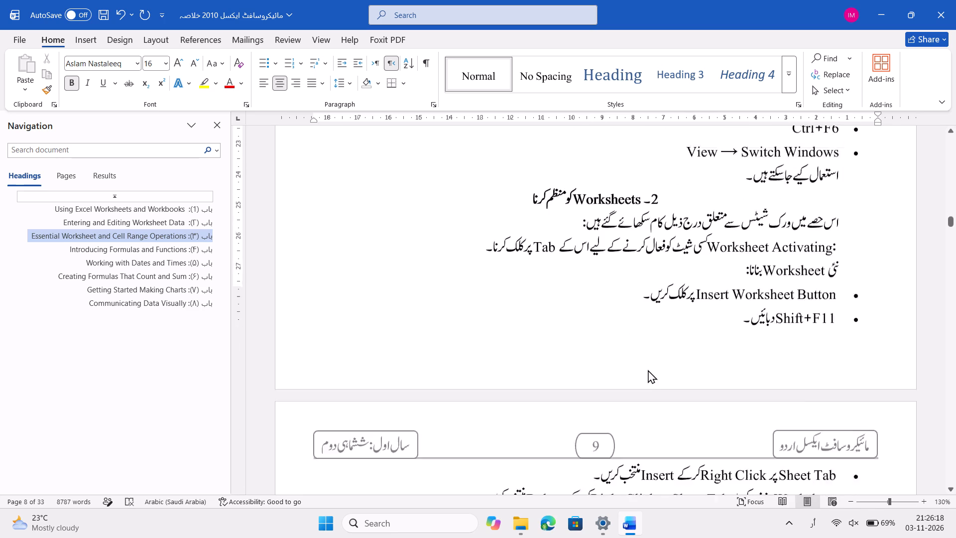
Remove the indent from chapter 3's section 3 heading, «Worksheet View کو کنٹرول کرنا», and centre it.
{"action": "scroll", "coordinate": [648, 370], "scroll_direction": "down", "scroll_amount": 3}
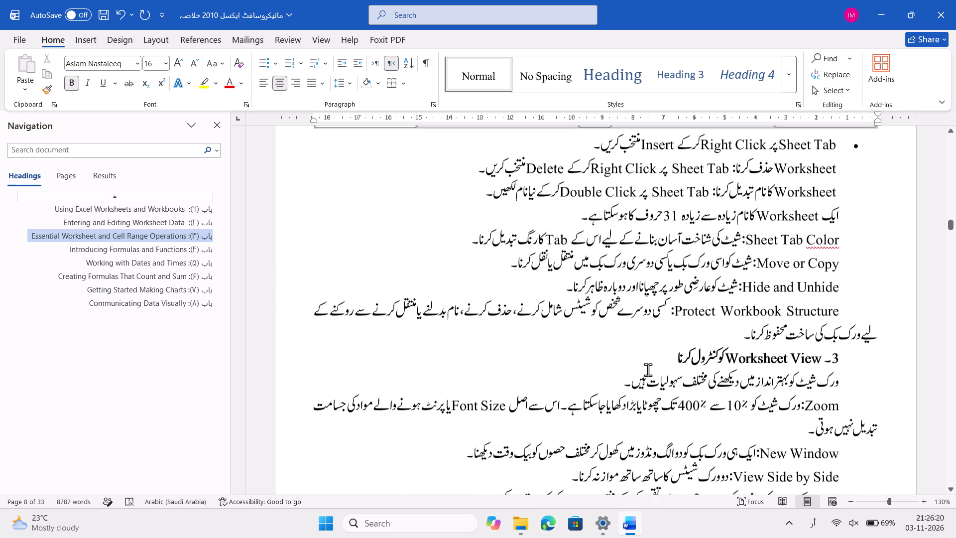
{"action": "left_click", "coordinate": [642, 354]}
{"action": "key", "text": "Home"}
{"action": "key", "text": "BackSpace"}
{"action": "key", "text": "ctrl+e"}
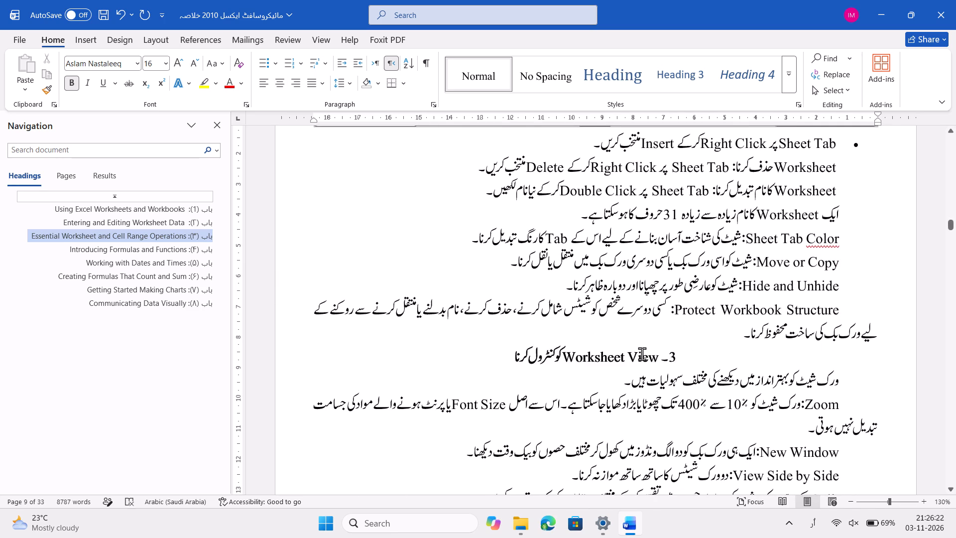
Remove the indent from chapter 3's section 4 heading, «Rows اور Columns پر کام کرنا», and centre it.
{"action": "scroll", "coordinate": [642, 354], "scroll_direction": "down", "scroll_amount": 3}
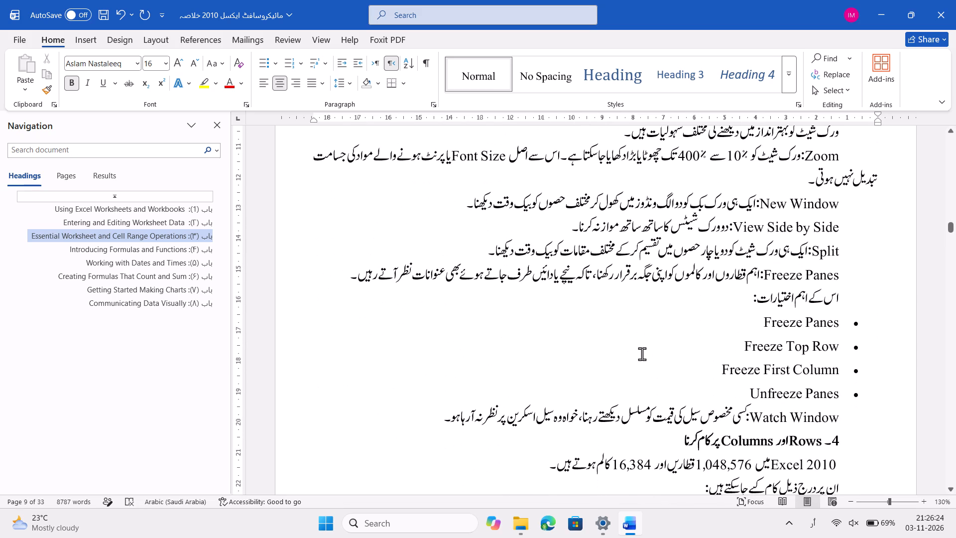
{"action": "scroll", "coordinate": [642, 354], "scroll_direction": "down", "scroll_amount": 1}
{"action": "left_click", "coordinate": [648, 260]}
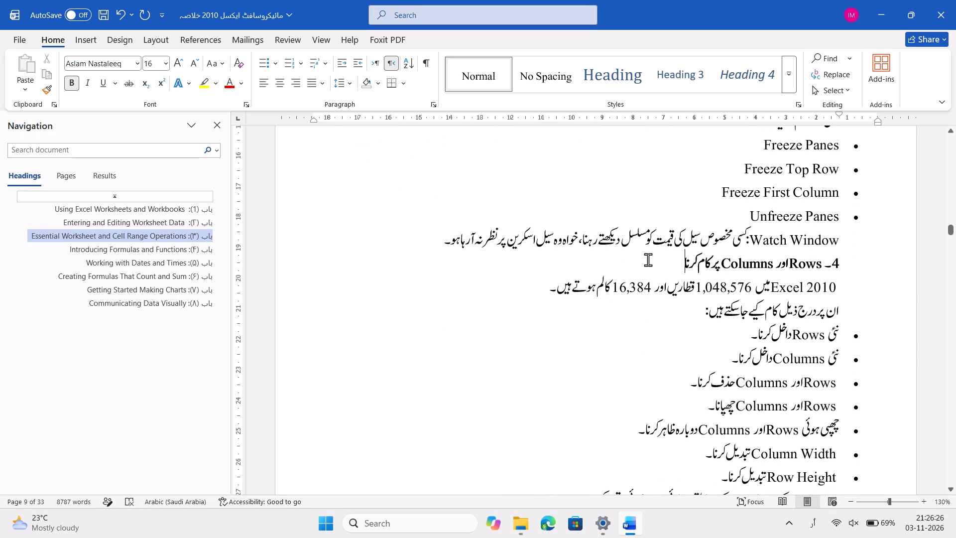
{"action": "key", "text": "Home"}
{"action": "key", "text": "BackSpace"}
{"action": "key", "text": "ctrl+e"}
Remove the indent from chapter 3's section 5 heading, «Cell اور Range کیا ہے؟», and centre it.
{"action": "scroll", "coordinate": [648, 260], "scroll_direction": "up", "scroll_amount": 2}
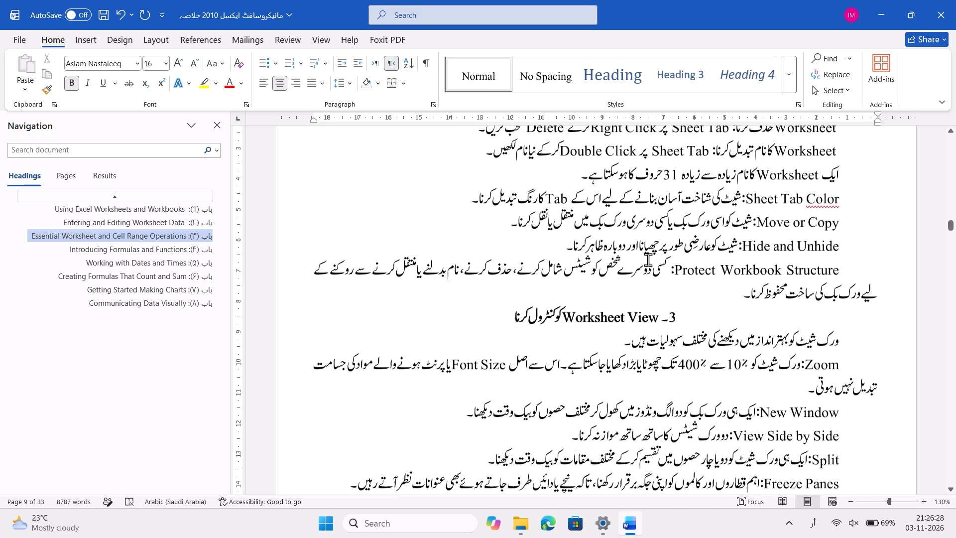
{"action": "scroll", "coordinate": [648, 260], "scroll_direction": "up", "scroll_amount": 1}
{"action": "scroll", "coordinate": [648, 260], "scroll_direction": "down", "scroll_amount": 4}
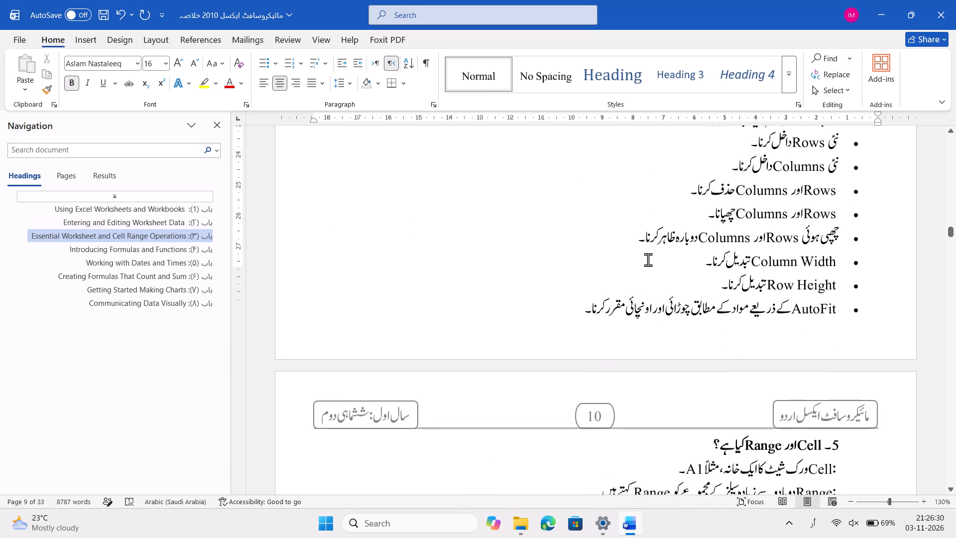
{"action": "scroll", "coordinate": [648, 260], "scroll_direction": "down", "scroll_amount": 1}
{"action": "left_click", "coordinate": [657, 251]}
{"action": "key", "text": "Home"}
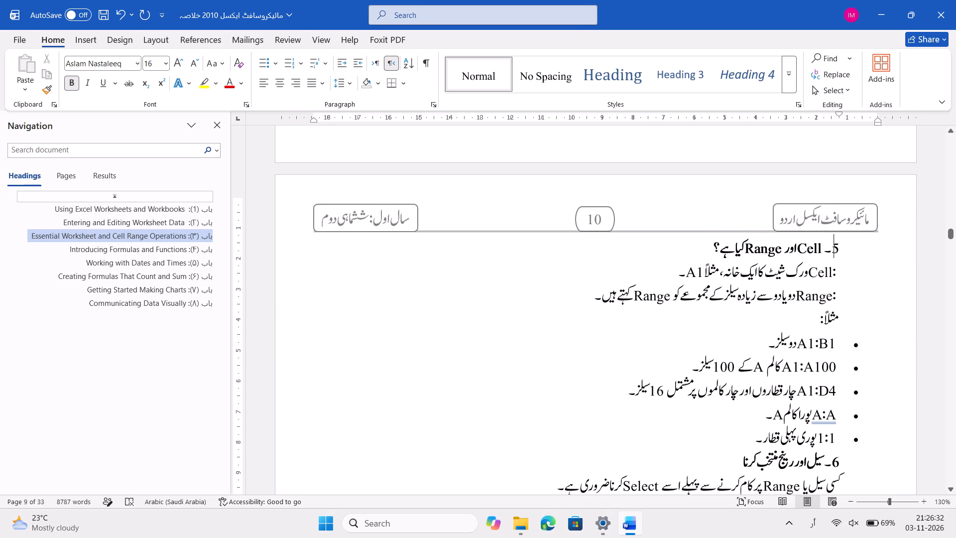
{"action": "key", "text": "BackSpace"}
{"action": "key", "text": "ctrl+e"}
Remove the indent from chapter 3's section 6 heading, «سیل اور رینج منتخب کرنا», and centre it.
{"action": "scroll", "coordinate": [657, 251], "scroll_direction": "down", "scroll_amount": 1}
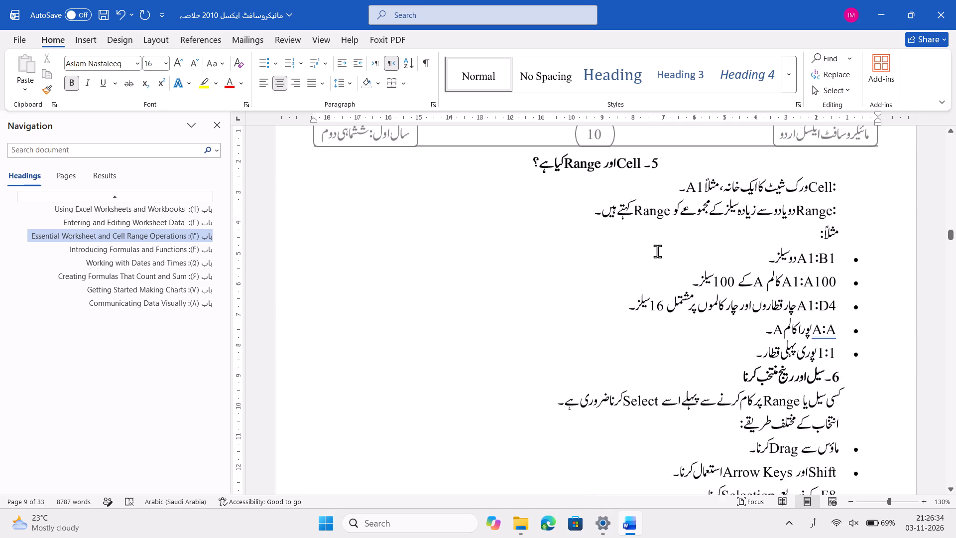
{"action": "scroll", "coordinate": [657, 251], "scroll_direction": "down", "scroll_amount": 2}
{"action": "left_click", "coordinate": [686, 254]}
{"action": "key", "text": "Home"}
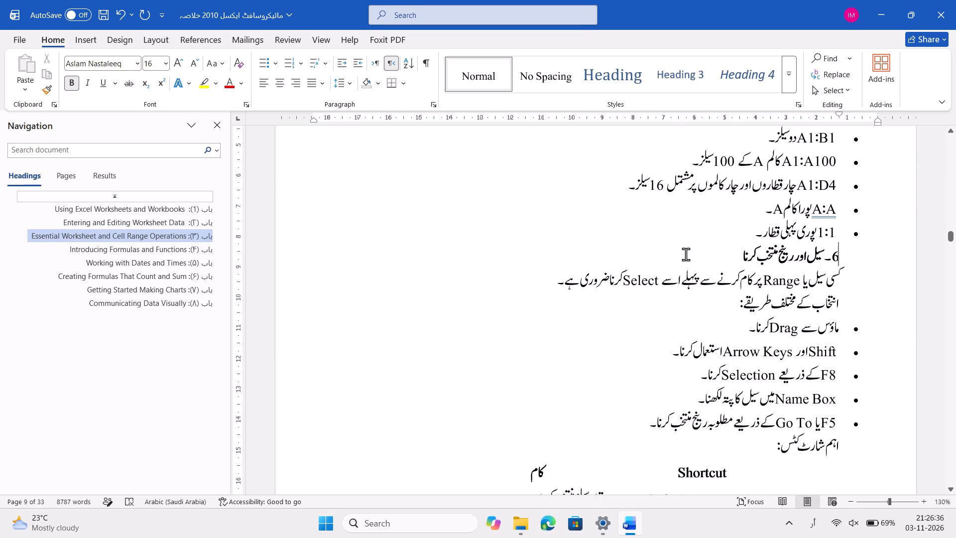
{"action": "key", "text": "BackSpace"}
{"action": "key", "text": "ctrl+e"}
Remove the indent from chapter 3's section 7 heading, «Copy اور Move کرنا», and centre it.
{"action": "scroll", "coordinate": [686, 254], "scroll_direction": "down", "scroll_amount": 1}
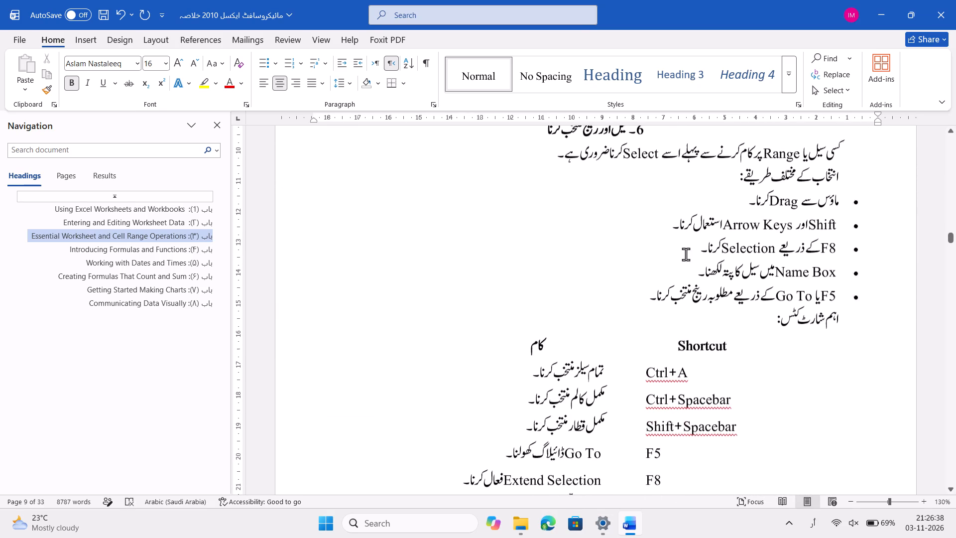
{"action": "scroll", "coordinate": [686, 254], "scroll_direction": "down", "scroll_amount": 3}
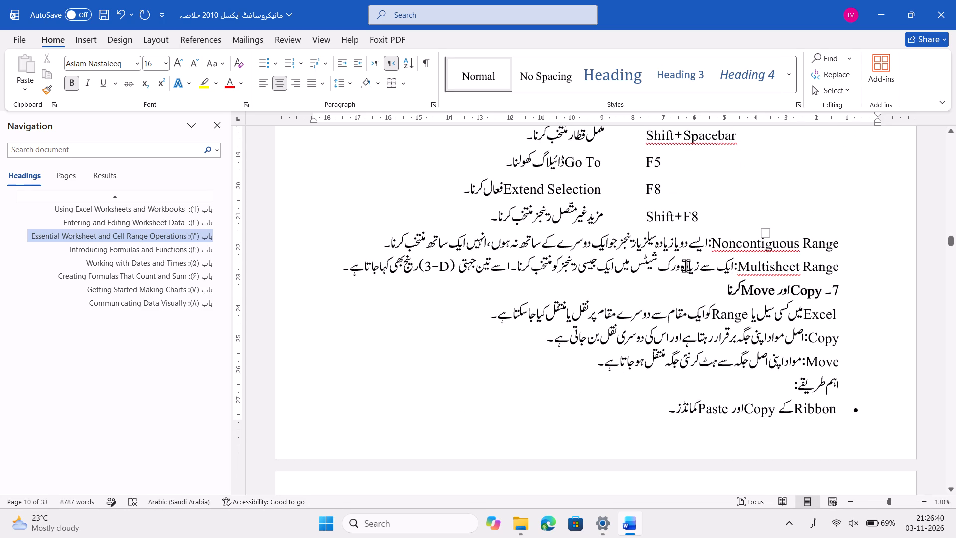
{"action": "left_click", "coordinate": [693, 288]}
{"action": "key", "text": "Home"}
{"action": "key", "text": "BackSpace"}
{"action": "key", "text": "ctrl+e"}
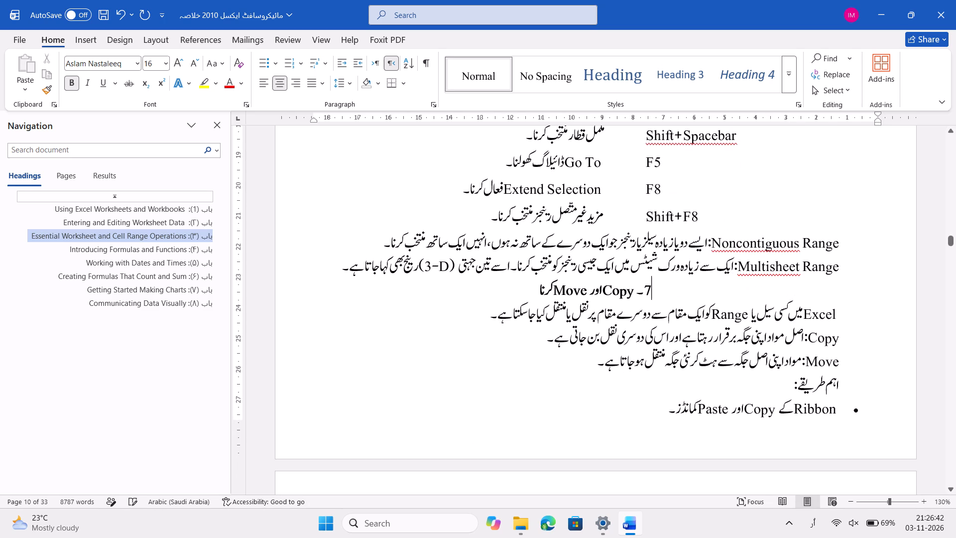
Remove the indent from chapter 3's section 8 heading, «Paste Special», and centre it.
{"action": "scroll", "coordinate": [693, 288], "scroll_direction": "down", "scroll_amount": 4}
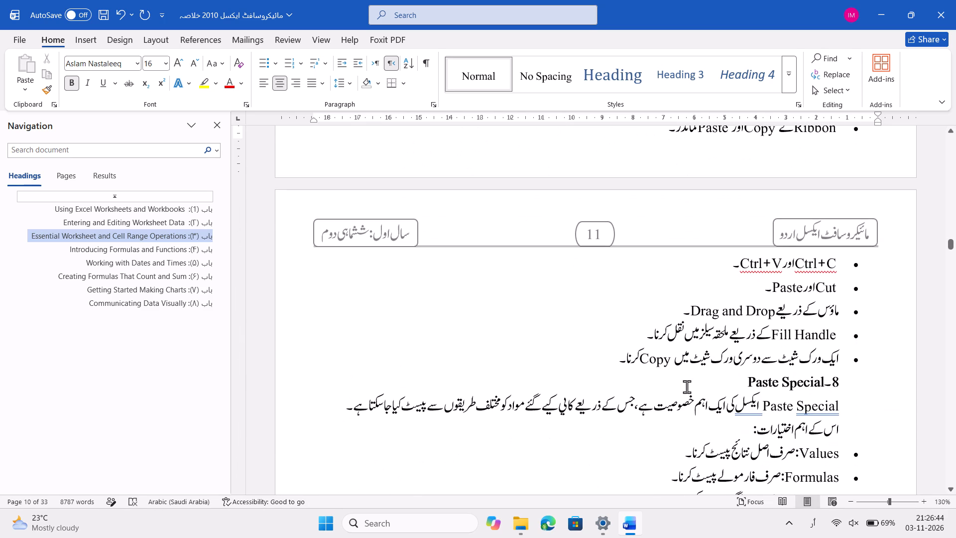
{"action": "scroll", "coordinate": [687, 387], "scroll_direction": "down", "scroll_amount": 1}
{"action": "left_click", "coordinate": [712, 357]}
{"action": "key", "text": "Home"}
{"action": "key", "text": "BackSpace"}
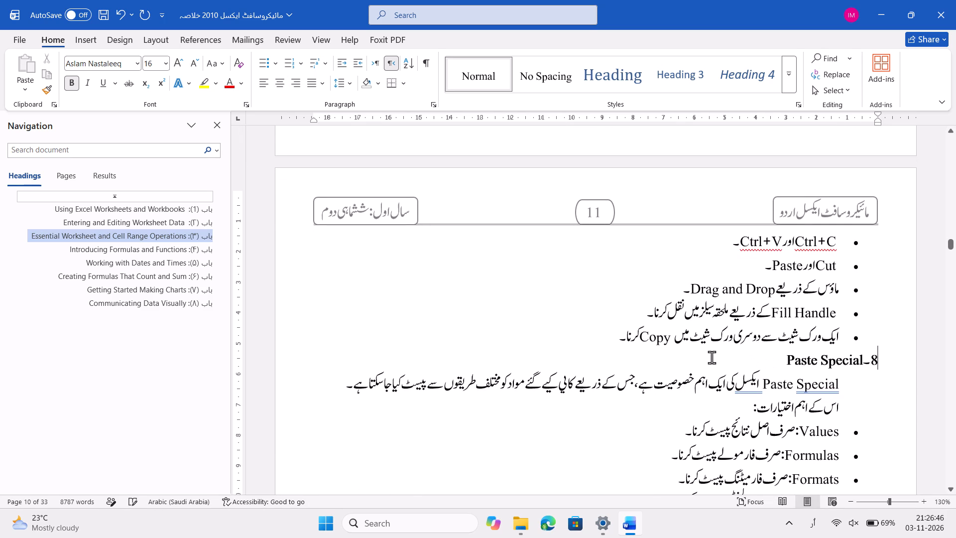
{"action": "key", "text": "ctrl+e"}
Remove the indent from chapter 3's section 9 heading, «Range Names», and centre it.
{"action": "scroll", "coordinate": [712, 357], "scroll_direction": "down", "scroll_amount": 3}
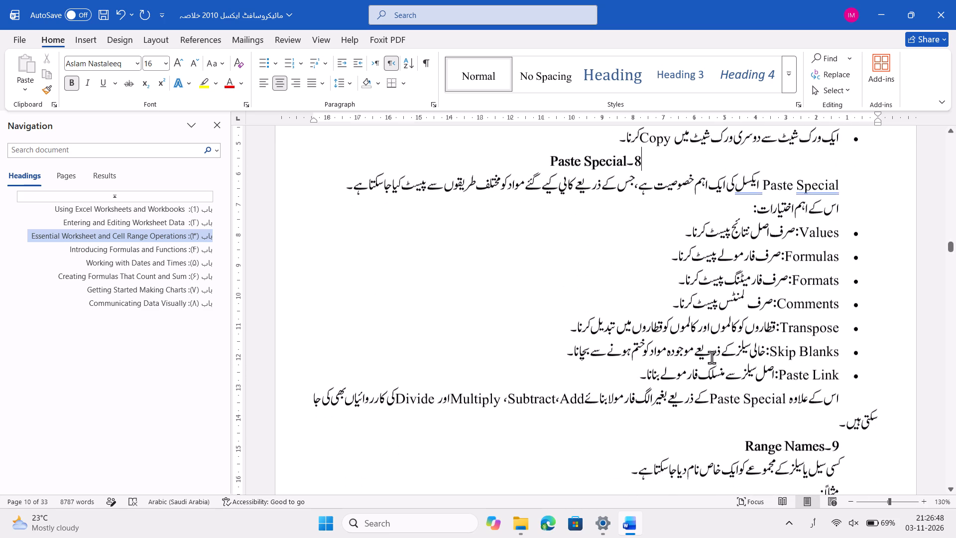
{"action": "scroll", "coordinate": [712, 357], "scroll_direction": "down", "scroll_amount": 1}
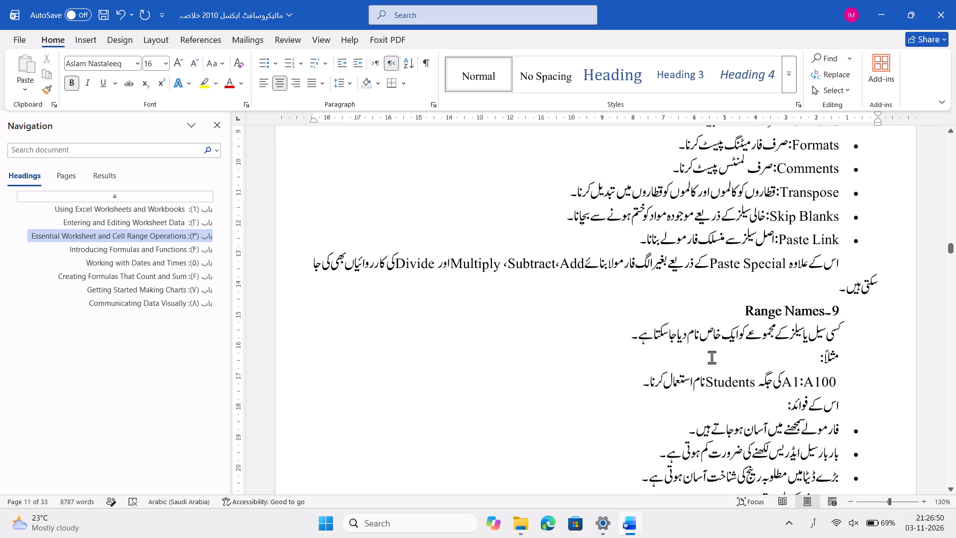
{"action": "scroll", "coordinate": [712, 357], "scroll_direction": "down", "scroll_amount": 1}
{"action": "scroll", "coordinate": [712, 357], "scroll_direction": "up", "scroll_amount": 1}
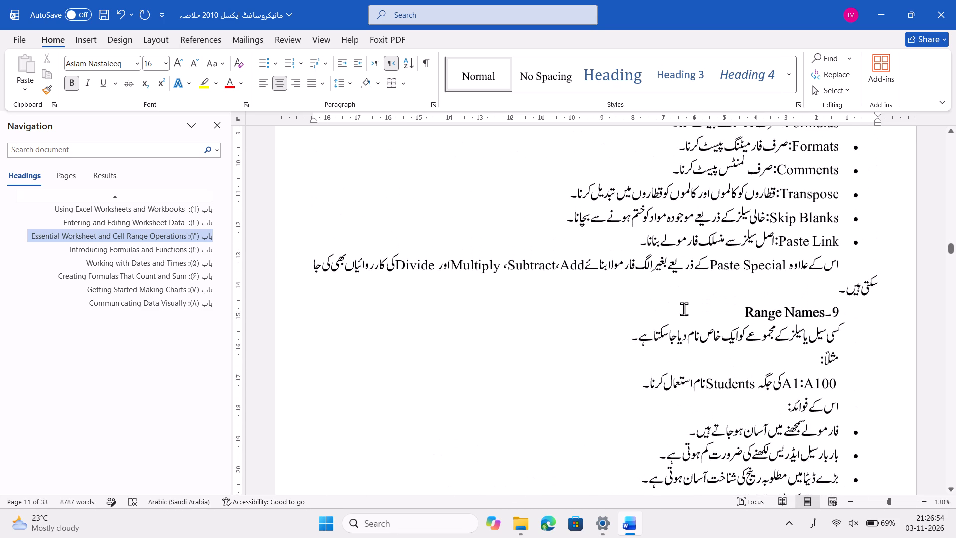
{"action": "left_click", "coordinate": [684, 309]}
{"action": "key", "text": "Home"}
{"action": "key", "text": "BackSpace"}
{"action": "key", "text": "ctrl+e"}
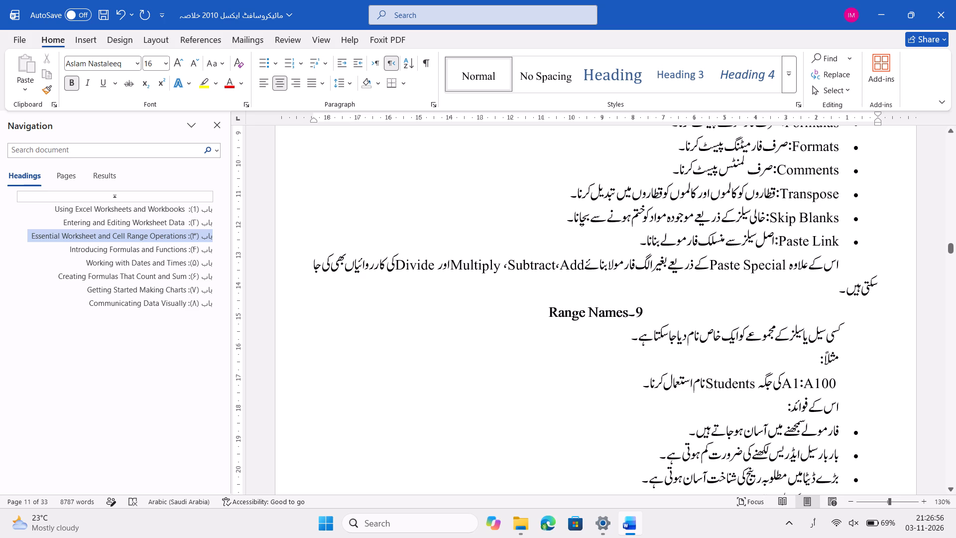
Remove the indent from chapter 3's section 10 heading, «Comments», and centre it.
{"action": "scroll", "coordinate": [684, 309], "scroll_direction": "down", "scroll_amount": 4}
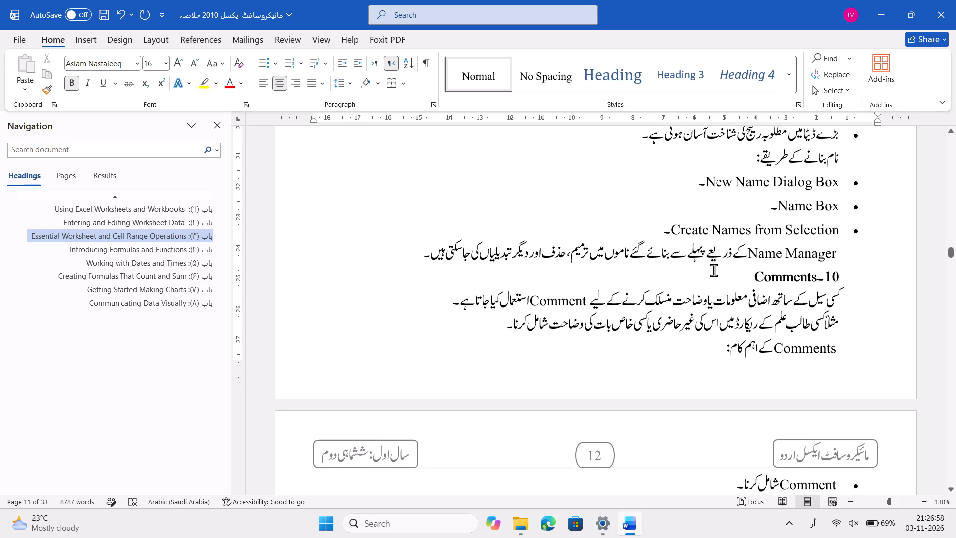
{"action": "left_click", "coordinate": [714, 270]}
{"action": "key", "text": "Home"}
{"action": "key", "text": "BackSpace"}
{"action": "key", "text": "ctrl+e"}
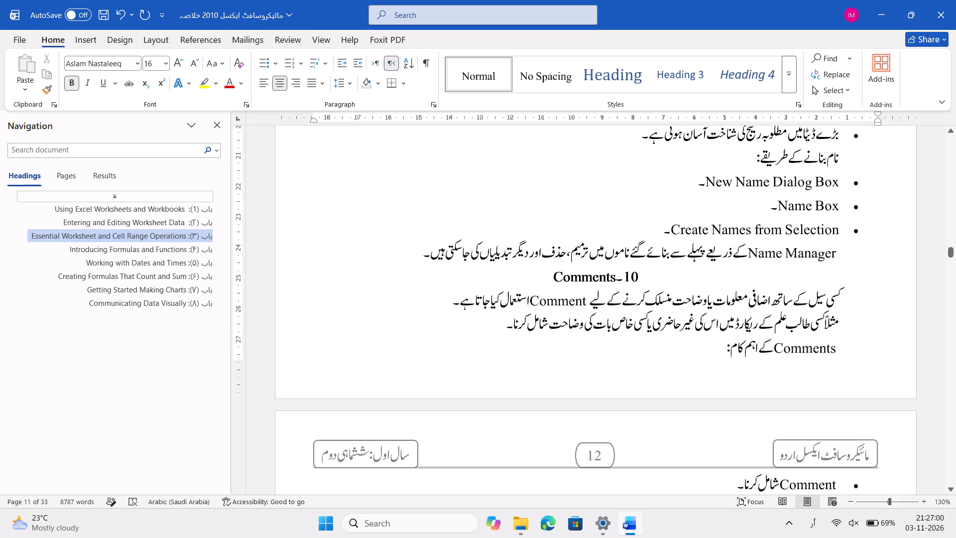
In chapter 4, remove the indent from the section 1 heading, «Formula کیا ہے؟», and centre it.
{"action": "scroll", "coordinate": [714, 270], "scroll_direction": "down", "scroll_amount": 4}
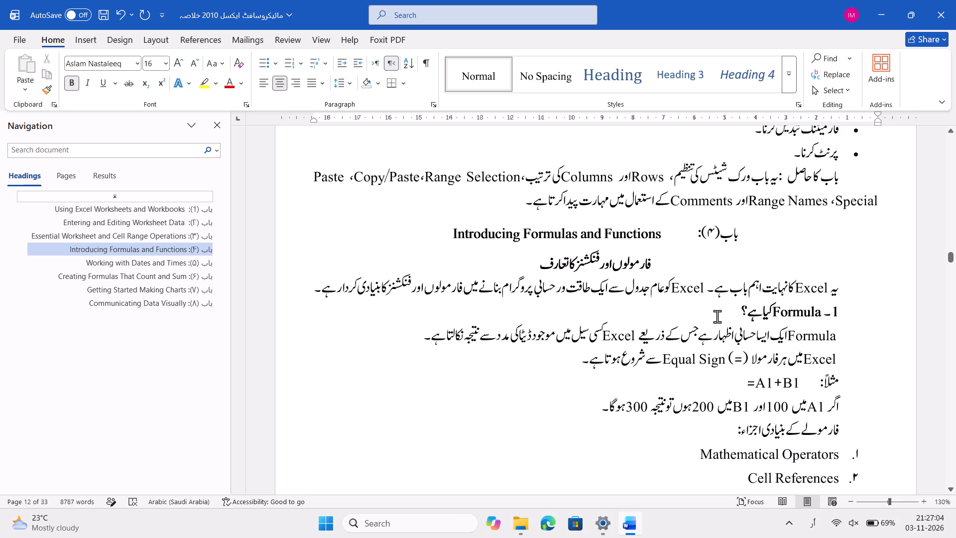
{"action": "left_click", "coordinate": [719, 311]}
{"action": "key", "text": "Home"}
{"action": "key", "text": "BackSpace"}
{"action": "key", "text": "ctrl+e"}
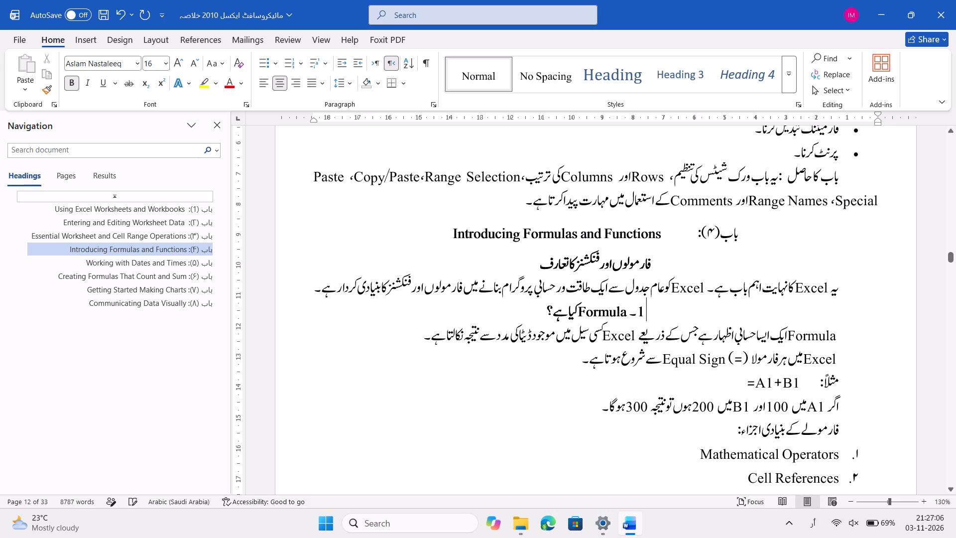
{"action": "scroll", "coordinate": [719, 311], "scroll_direction": "down", "scroll_amount": 2}
{"action": "scroll", "coordinate": [719, 311], "scroll_direction": "up", "scroll_amount": 1}
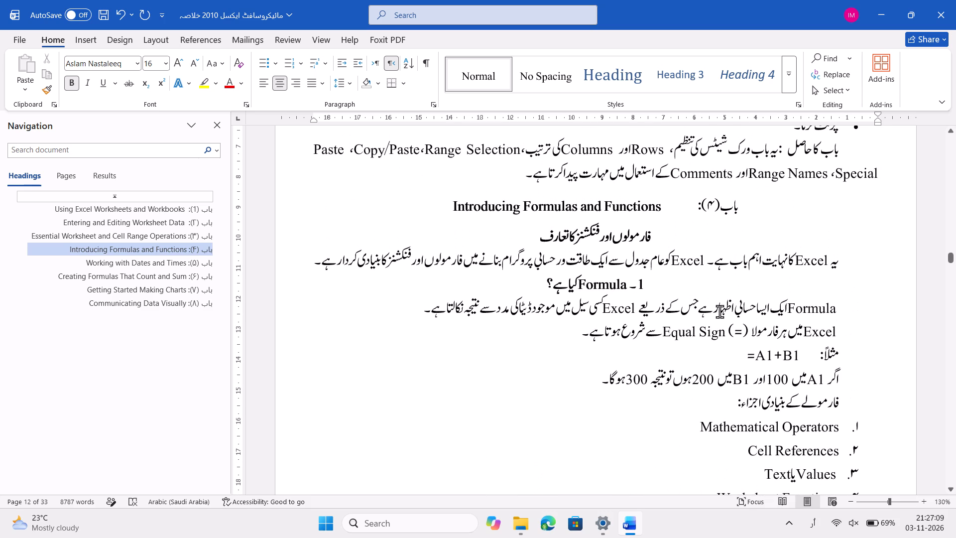
{"action": "left_click", "coordinate": [545, 531]}
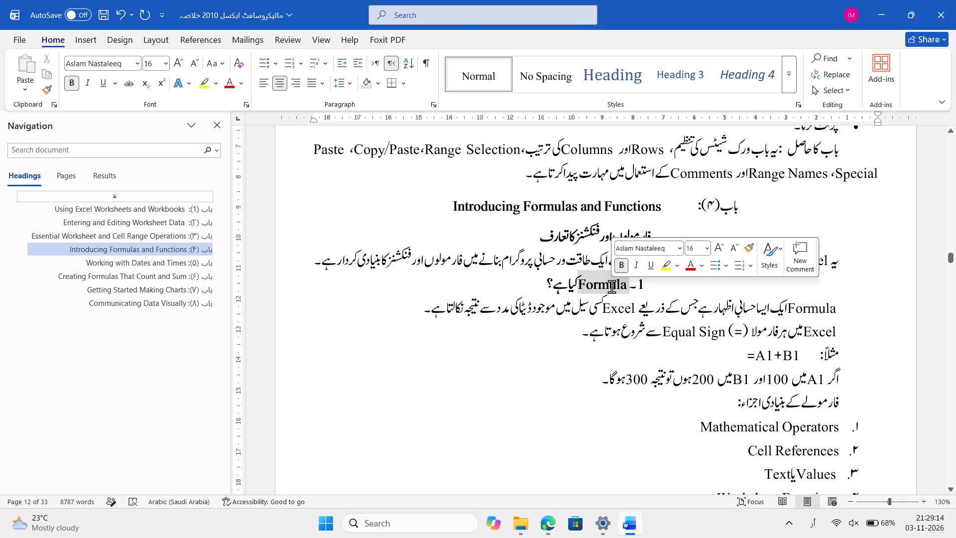
{"action": "left_click", "coordinate": [206, 82]}
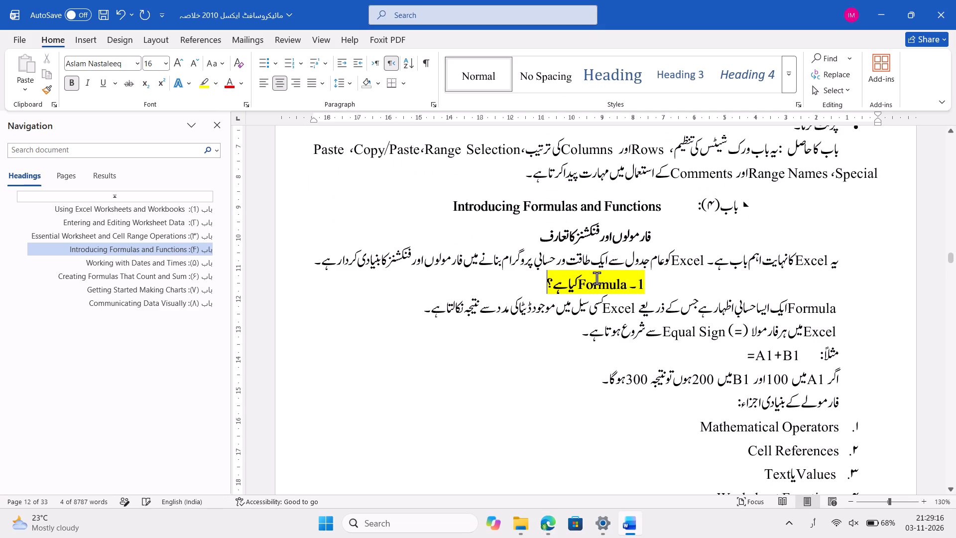
{"action": "left_click", "coordinate": [597, 278]}
{"action": "key", "text": "ctrl+s"}
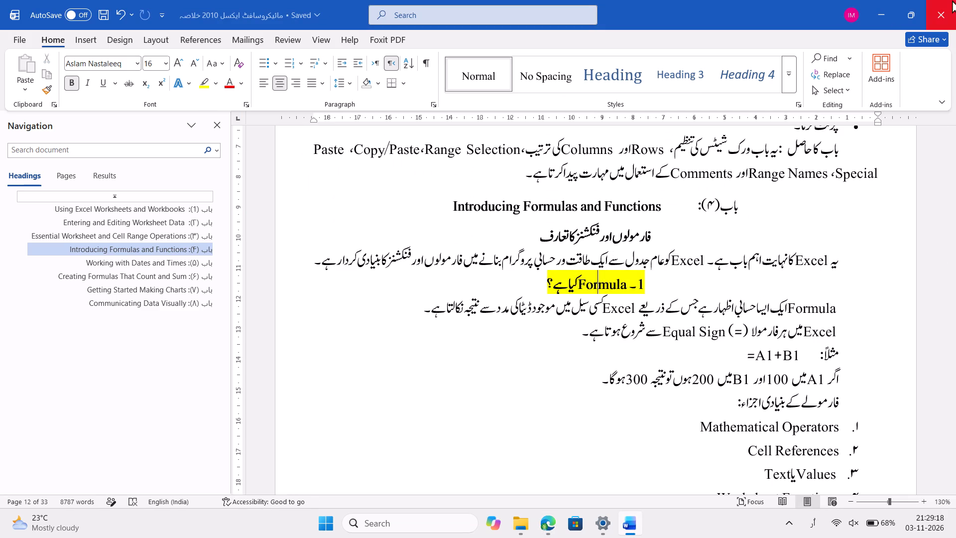
Close the Word document and the remaining Microsoft Edge window.
{"action": "left_click", "coordinate": [955, 5]}
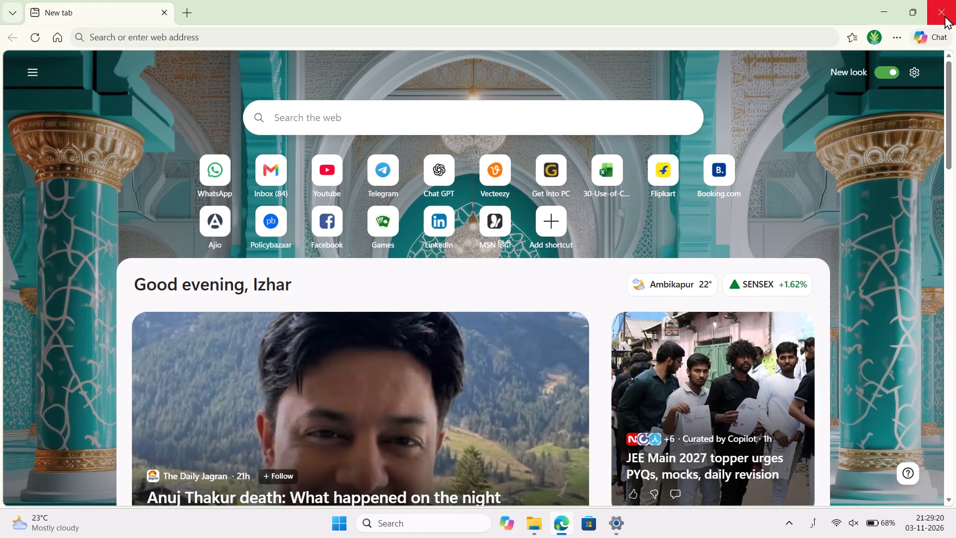
{"action": "left_click", "coordinate": [947, 13]}
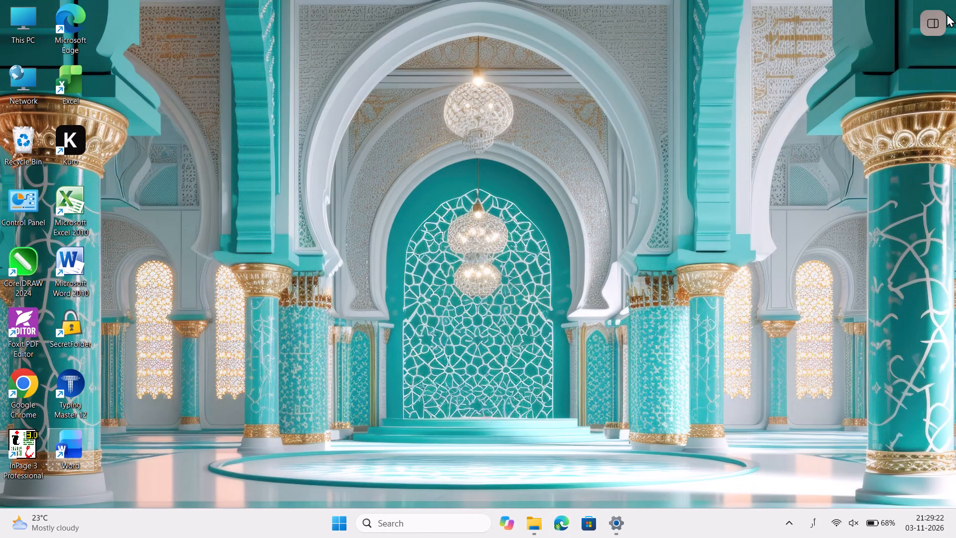